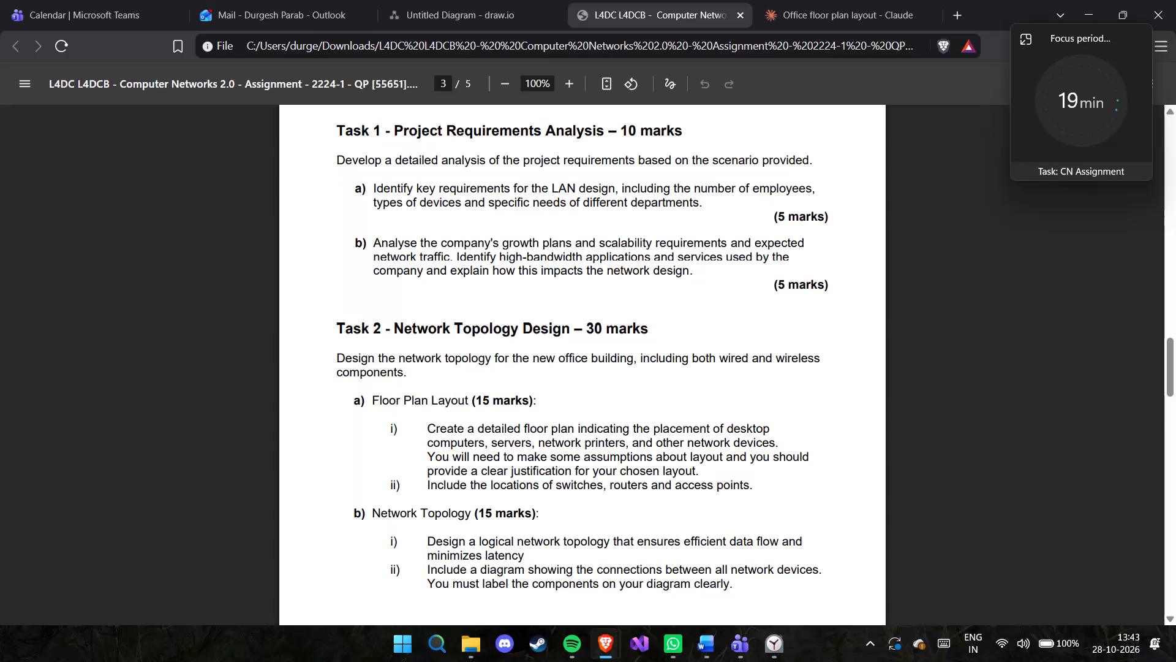
# Read through the assignment brief's Task 1 requirements analysis and Task 2 network topology design sections, plus the numbered requirements before them.
pyautogui.scroll(-2, 638, 429)
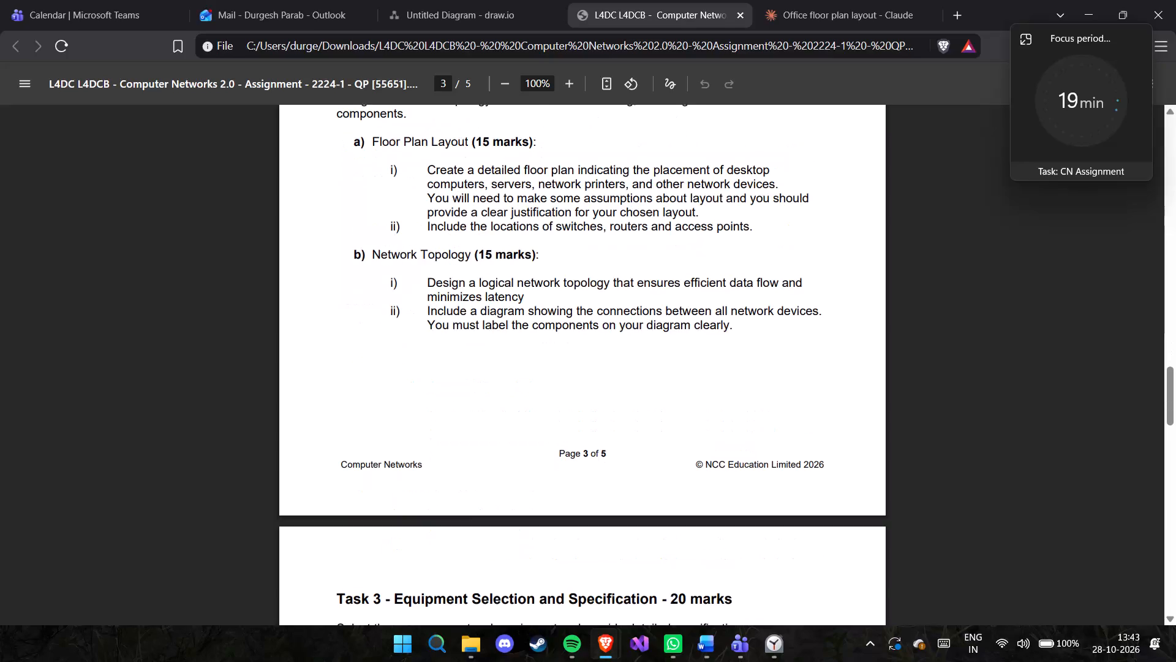
pyautogui.scroll(1, 638, 429)
pyautogui.scroll(-6, 639, 428)
pyautogui.scroll(2, 639, 428)
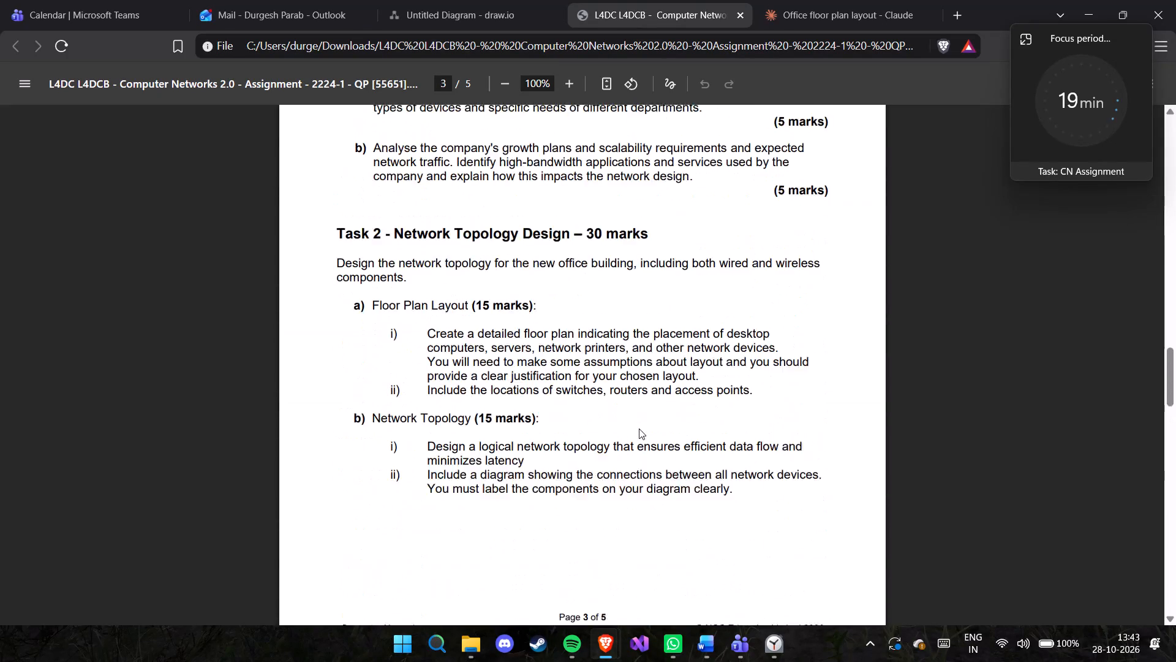
pyautogui.scroll(1, 639, 428)
pyautogui.scroll(-2, 445, 422)
pyautogui.scroll(-2, 387, 412)
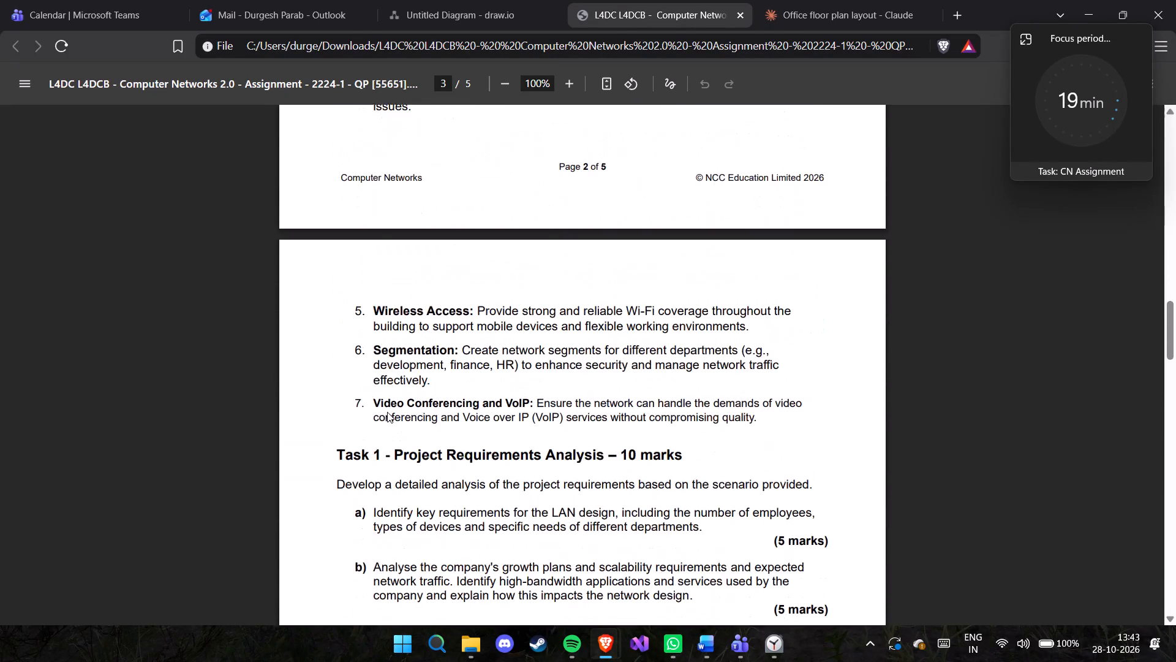
pyautogui.scroll(-1, 387, 412)
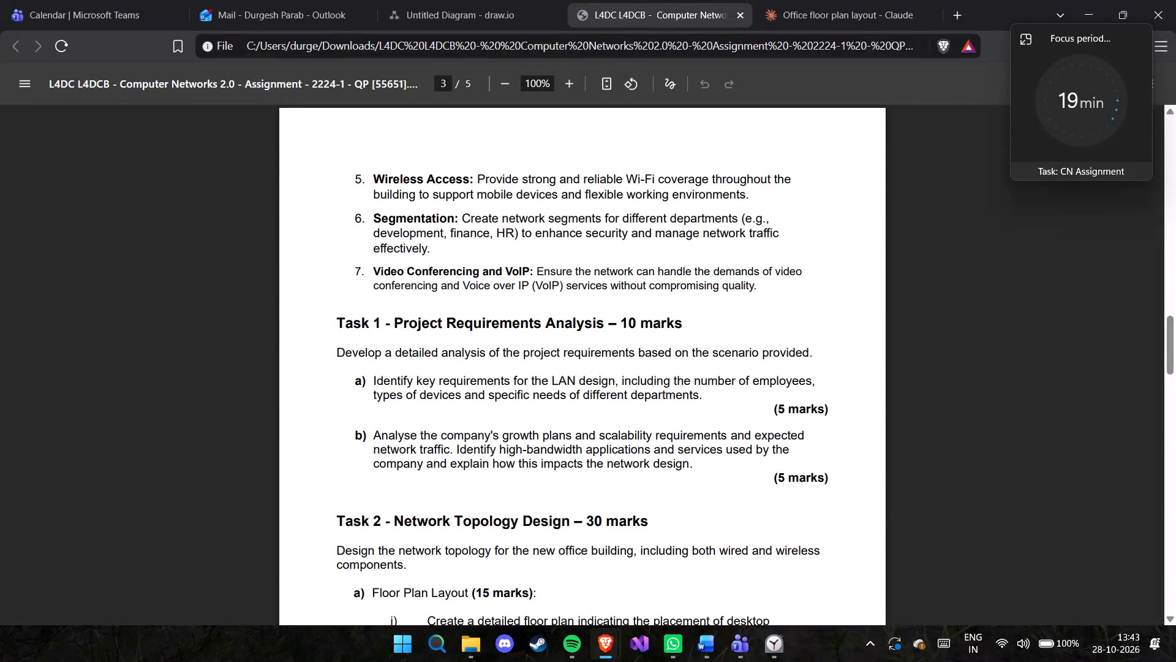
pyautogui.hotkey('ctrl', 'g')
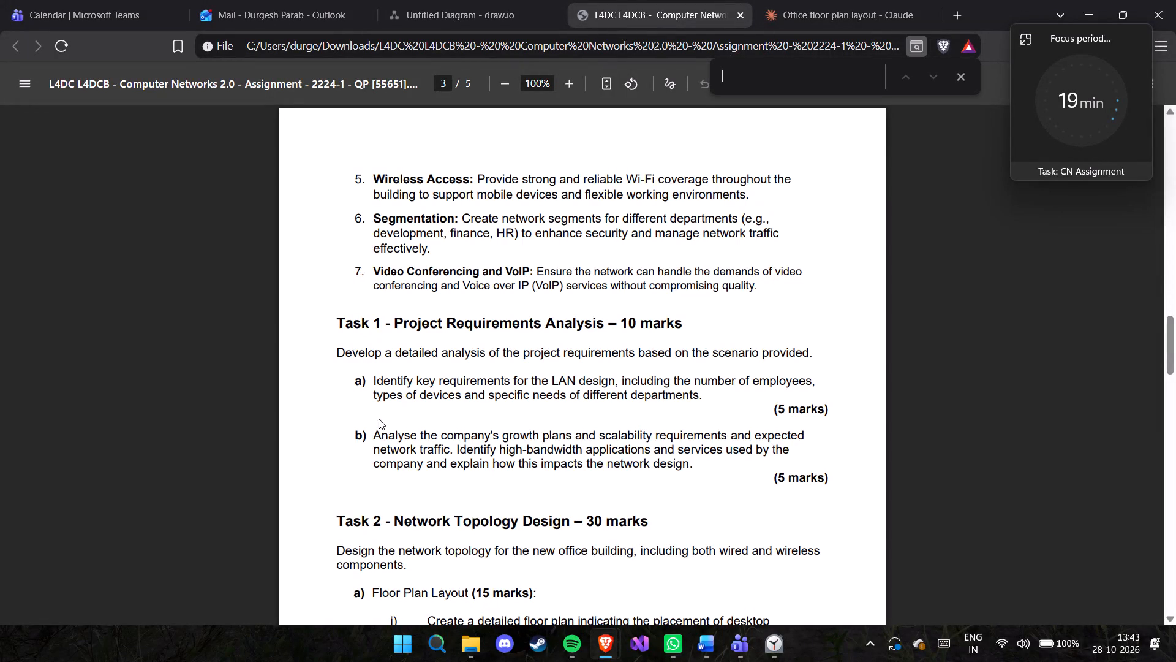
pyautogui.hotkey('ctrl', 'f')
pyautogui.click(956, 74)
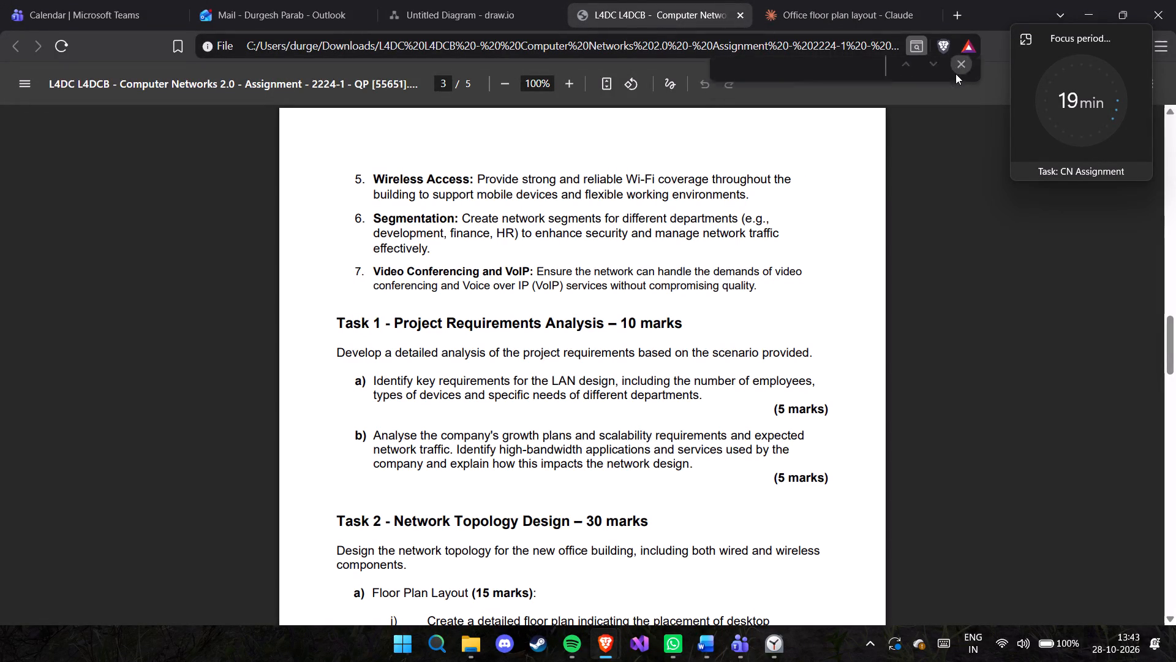
# Search Google for "key requirement for LAN" in a new tab.
pyautogui.hotkey('ctrl', 't')
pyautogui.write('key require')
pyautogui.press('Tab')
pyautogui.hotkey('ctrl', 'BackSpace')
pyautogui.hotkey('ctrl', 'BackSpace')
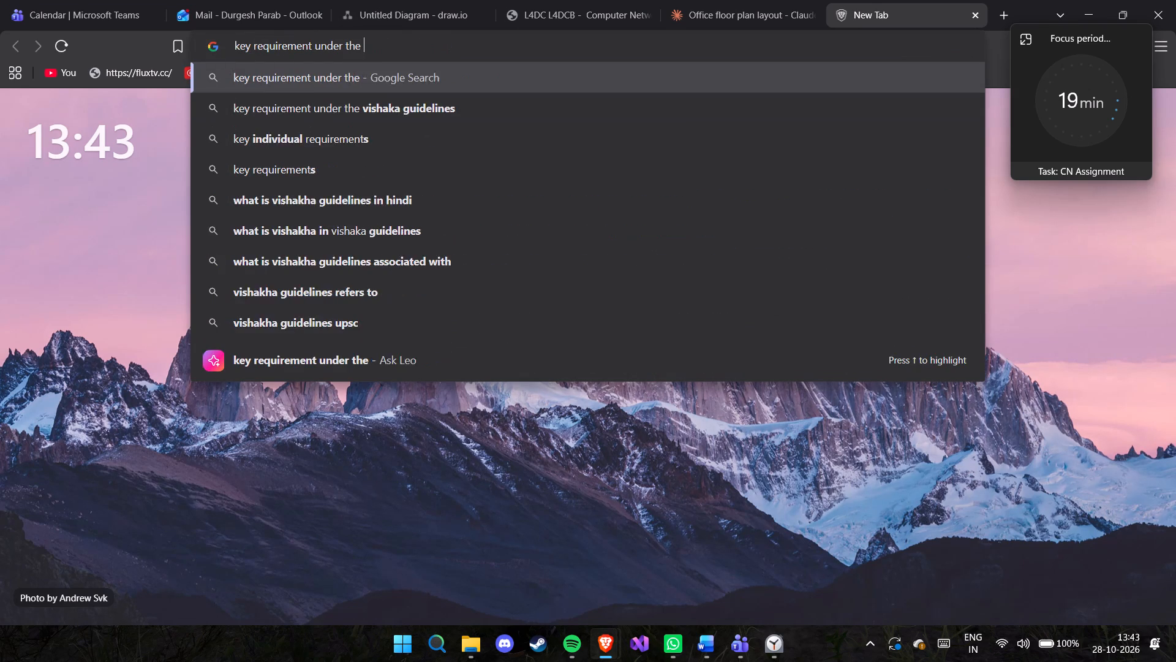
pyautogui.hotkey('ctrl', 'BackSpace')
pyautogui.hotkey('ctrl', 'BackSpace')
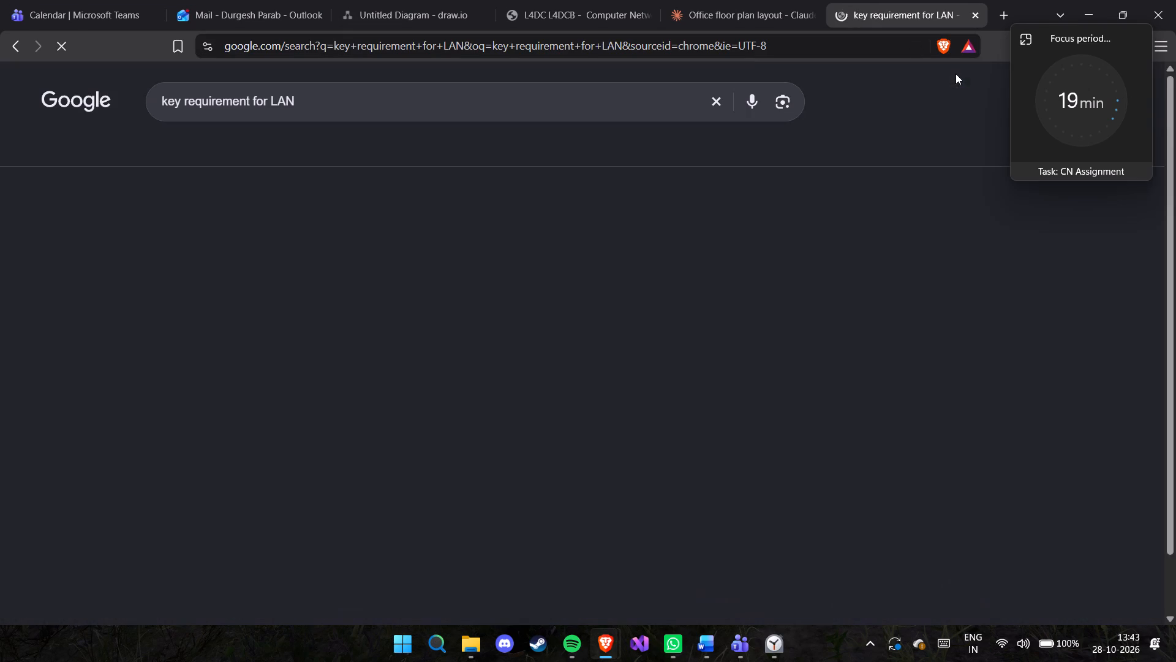
# Open the IPCisco result on Local Area Network key components and topologies in a separate tab, and return to the search results.
pyautogui.scroll(-1, 353, 377)
pyautogui.moveTo(330, 455); pyautogui.dragTo(842, 0)
pyautogui.click(948, 0)
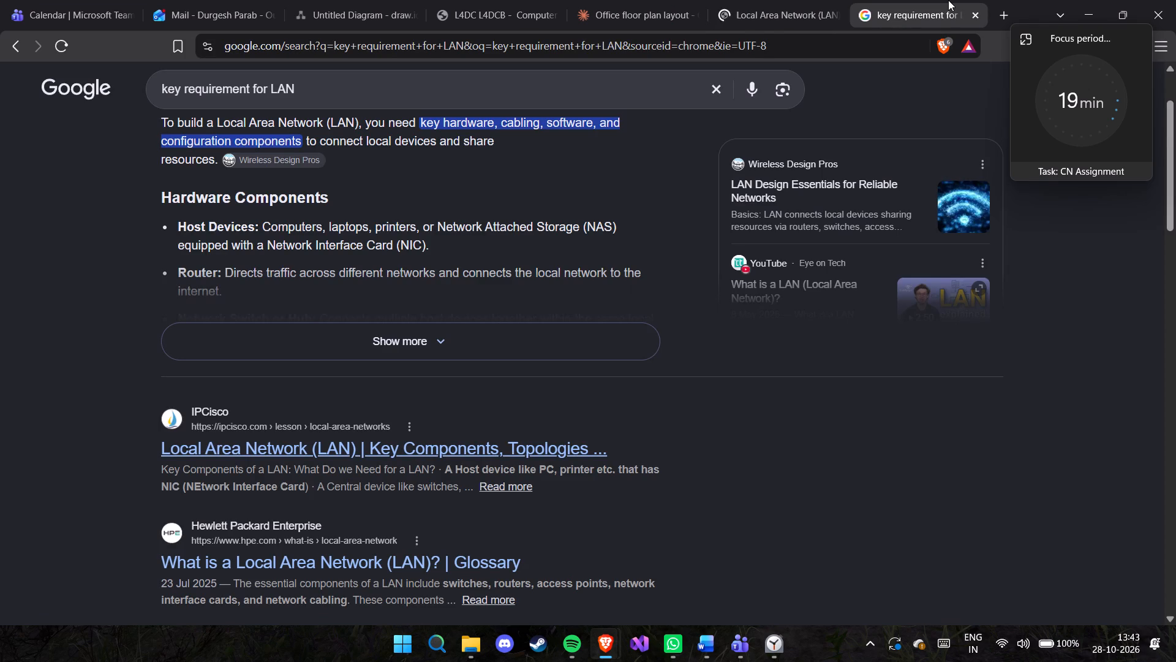
# Examine the IPCisco lesson on Local Area Networks, focusing on its section about key components needed for a LAN.
pyautogui.click(834, 0)
pyautogui.scroll(-2, 654, 344)
pyautogui.scroll(1, 654, 344)
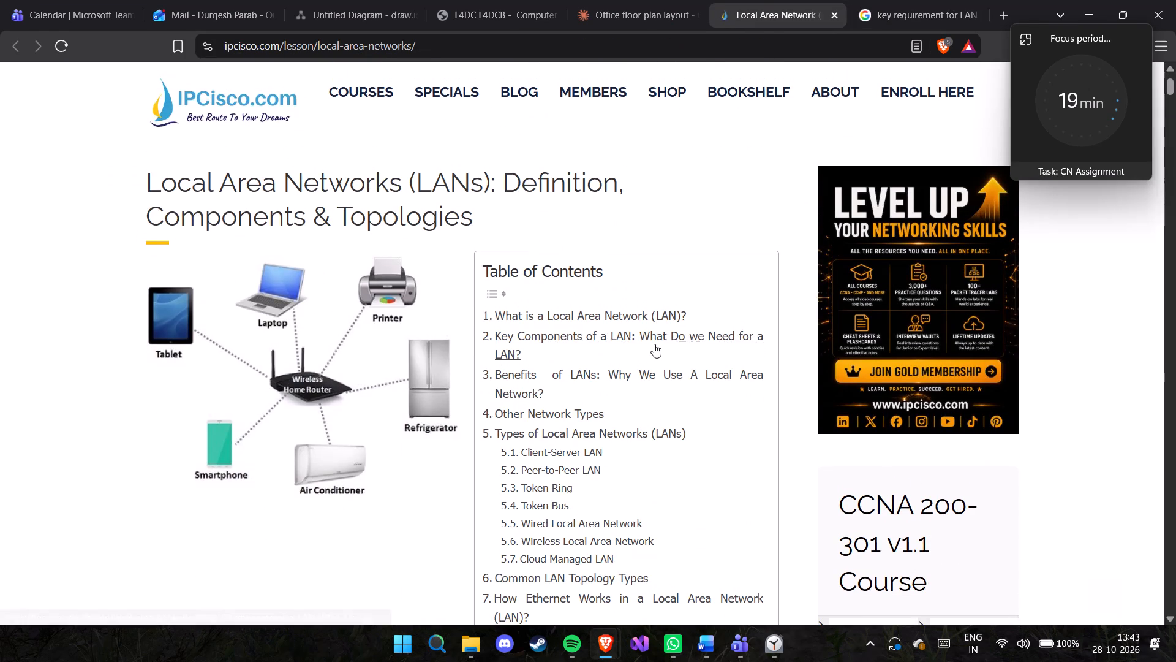
pyautogui.scroll(1, 654, 344)
pyautogui.scroll(-5, 654, 344)
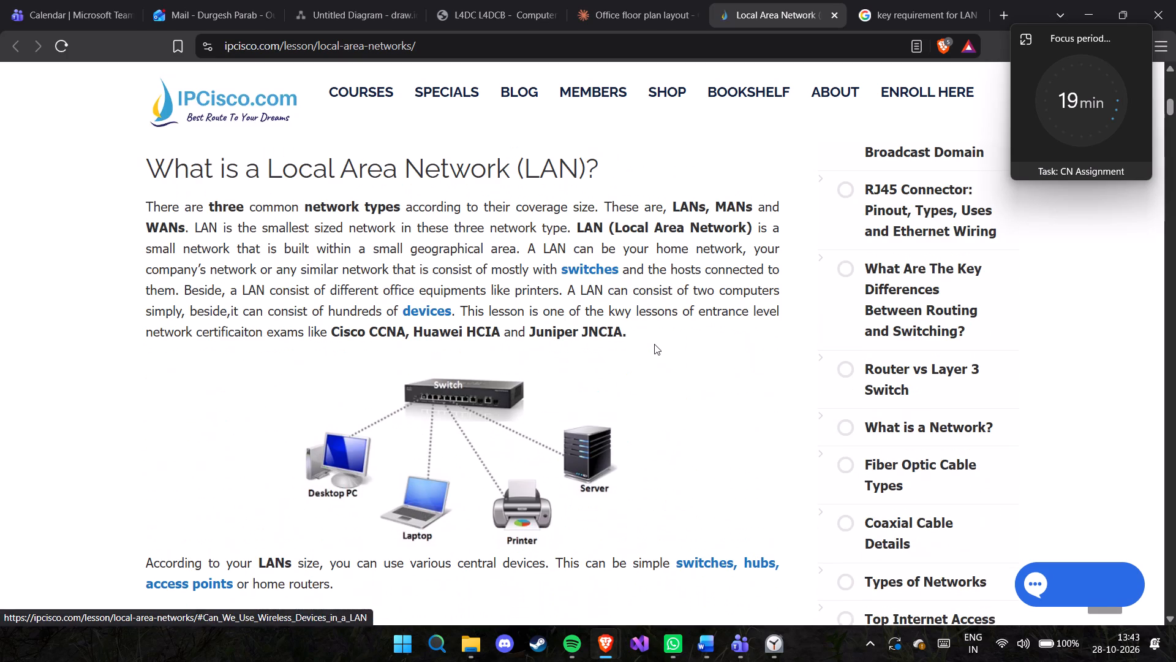
pyautogui.hotkey('alt', 'Tab')
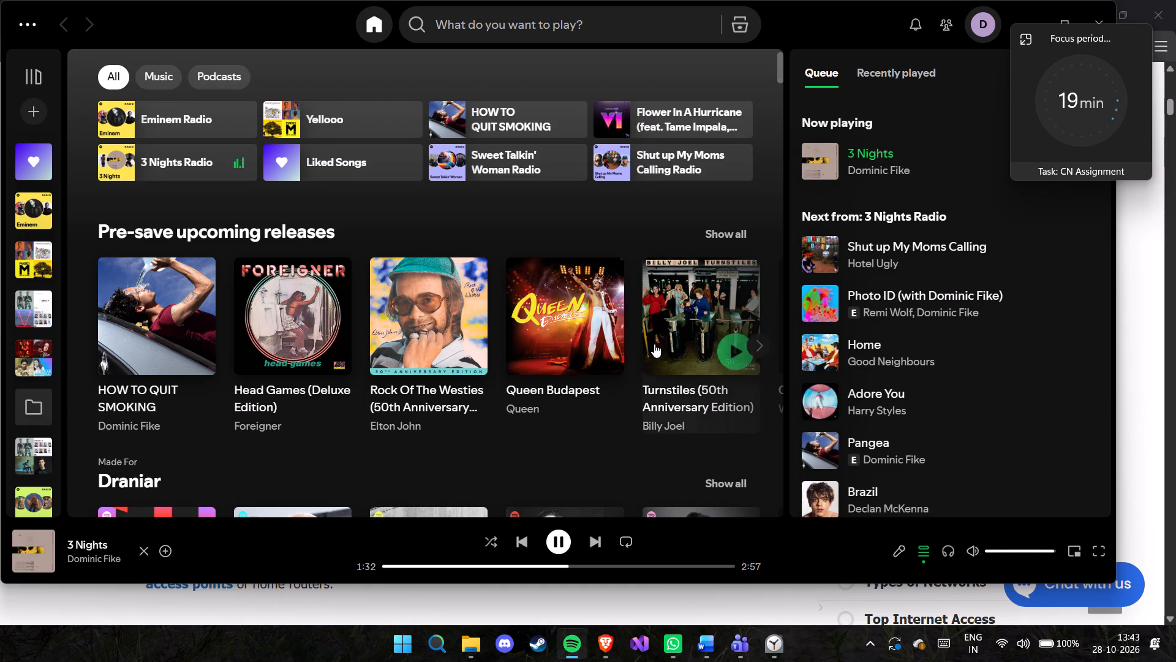
pyautogui.hotkey('alt', 'Tab')
pyautogui.scroll(-5, 654, 344)
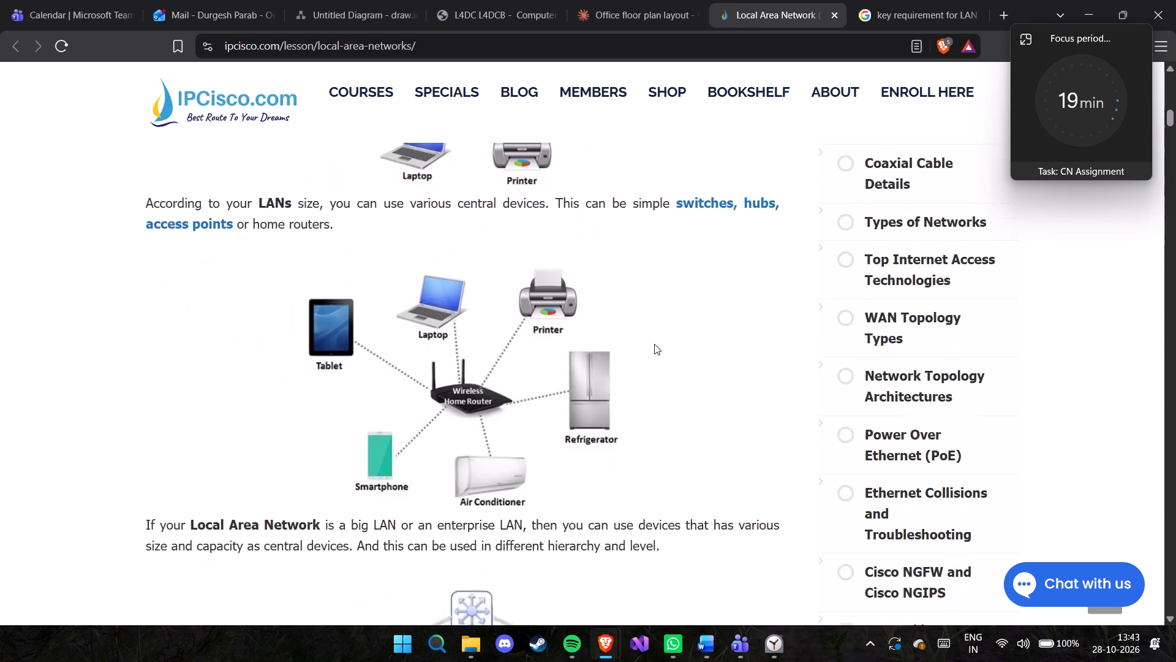
pyautogui.scroll(-6, 654, 344)
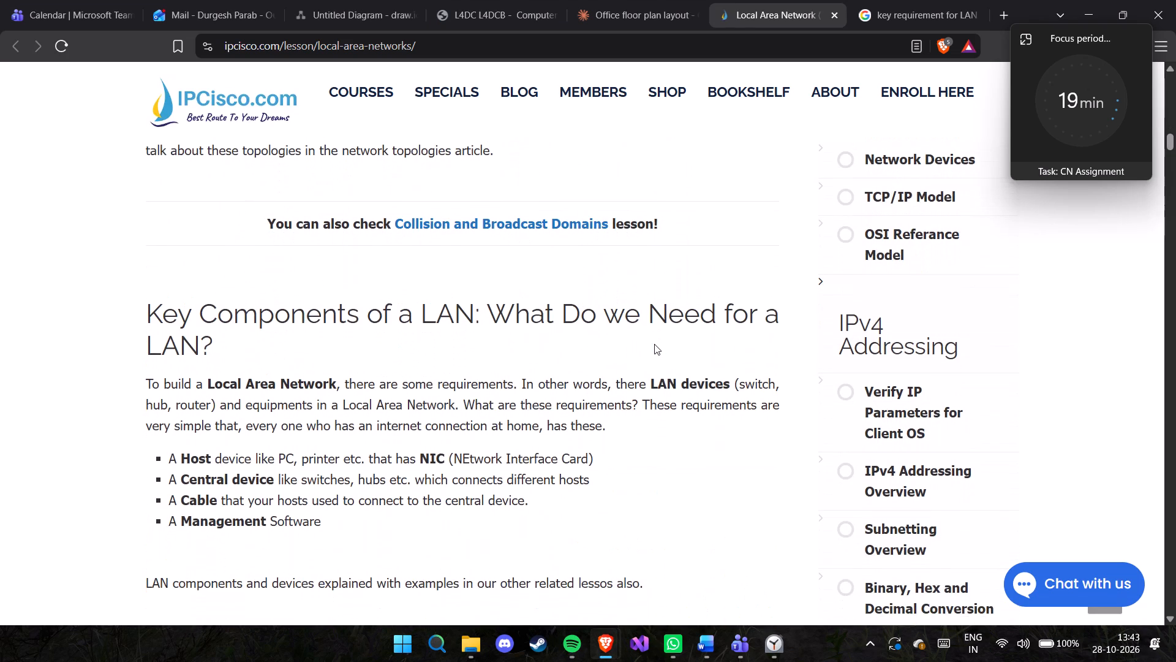
pyautogui.scroll(-3, 654, 344)
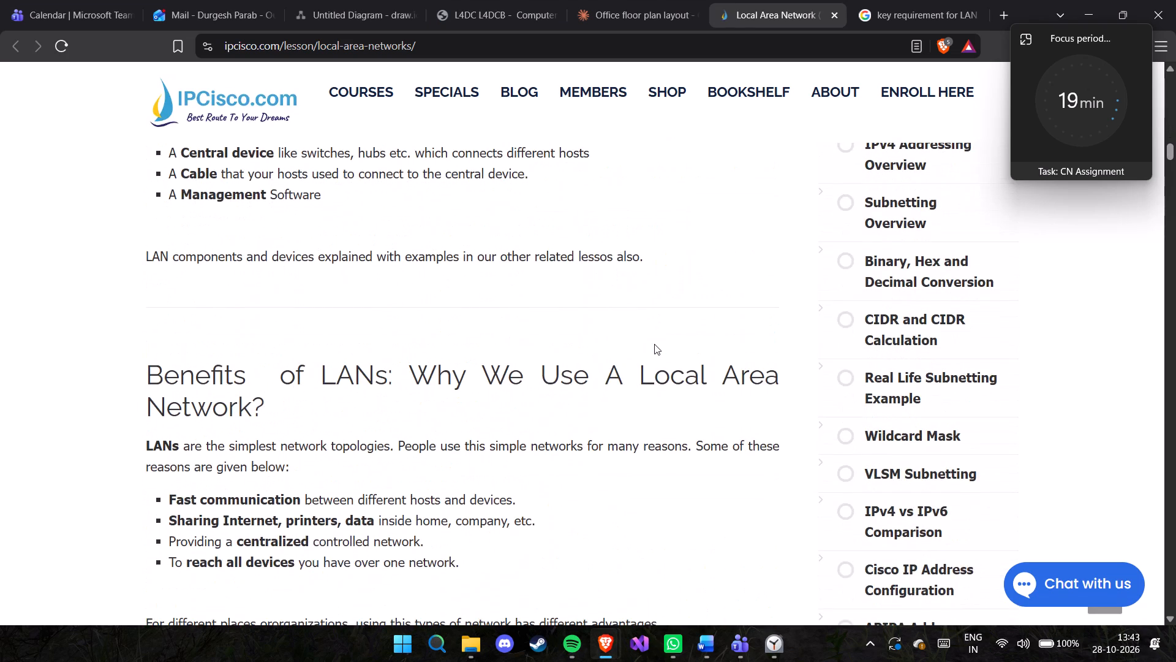
pyautogui.scroll(-1, 654, 344)
pyautogui.scroll(4, 654, 344)
pyautogui.hotkey('alt', 'Tab')
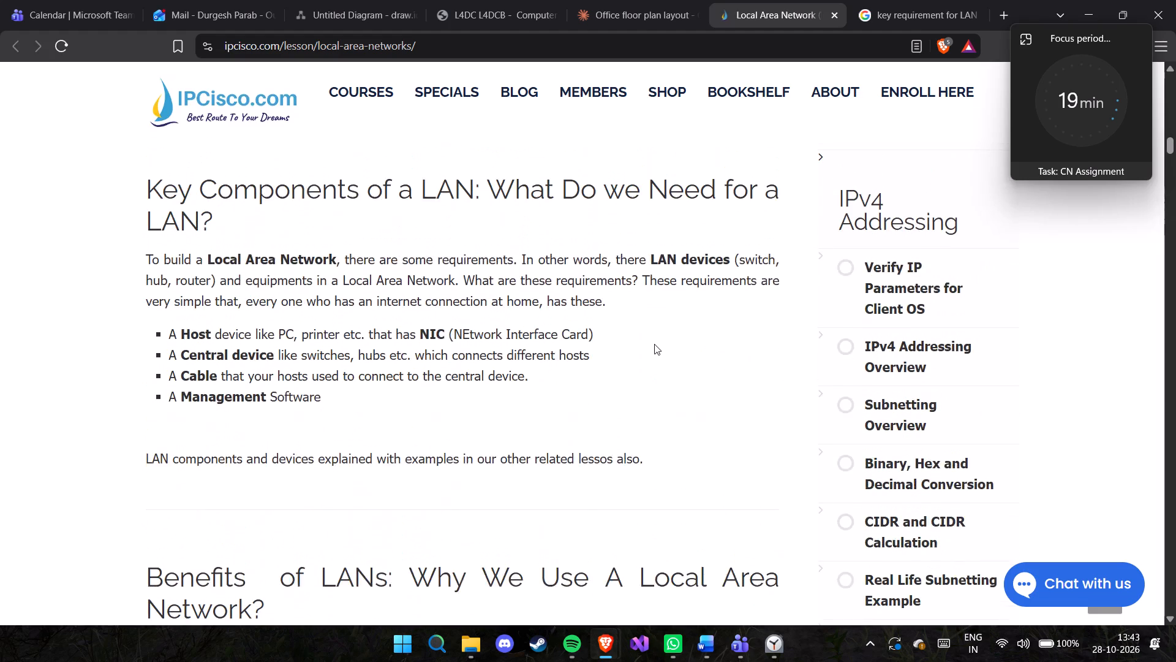
pyautogui.hotkey('alt', 'Tab')
# Review the Computer Networks assignment PDF, covering Task 1, Task 2, the network requirements and the TechSavvy Inc. scenario.
pyautogui.click(484, 0)
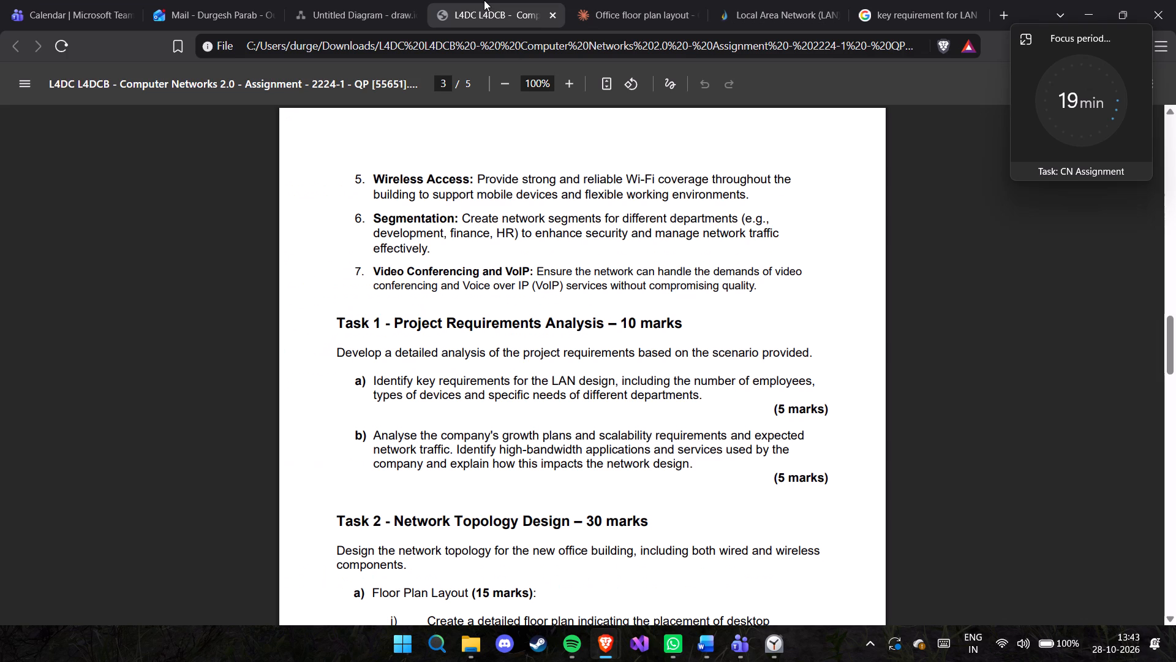
pyautogui.scroll(-2, 442, 443)
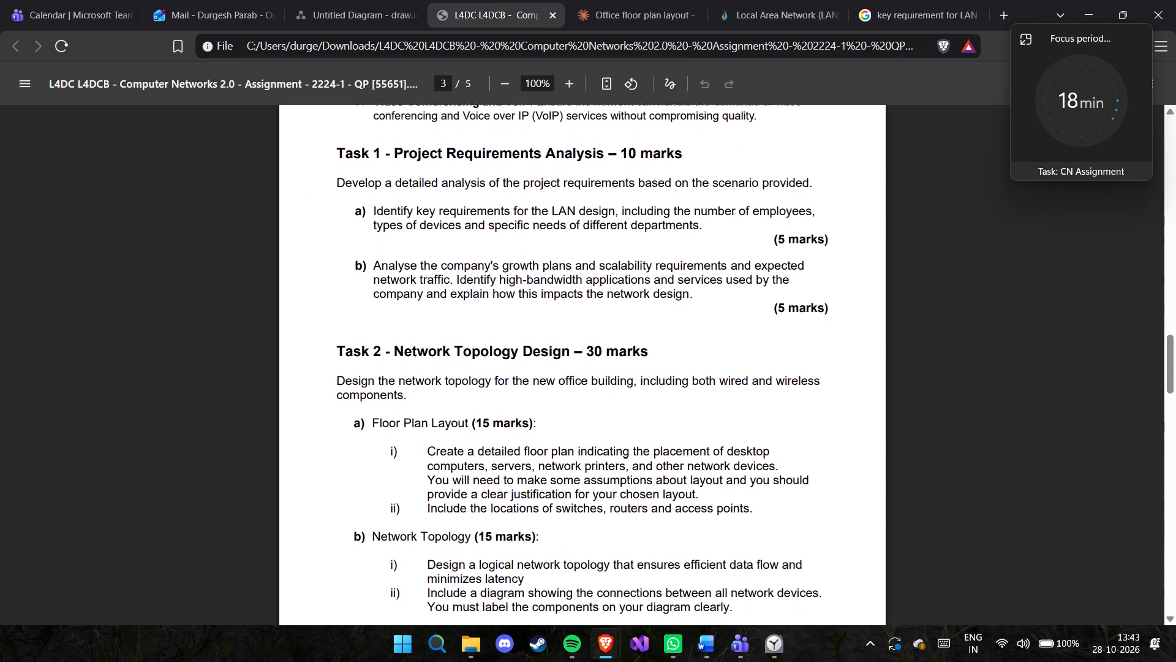
pyautogui.scroll(-1, 442, 443)
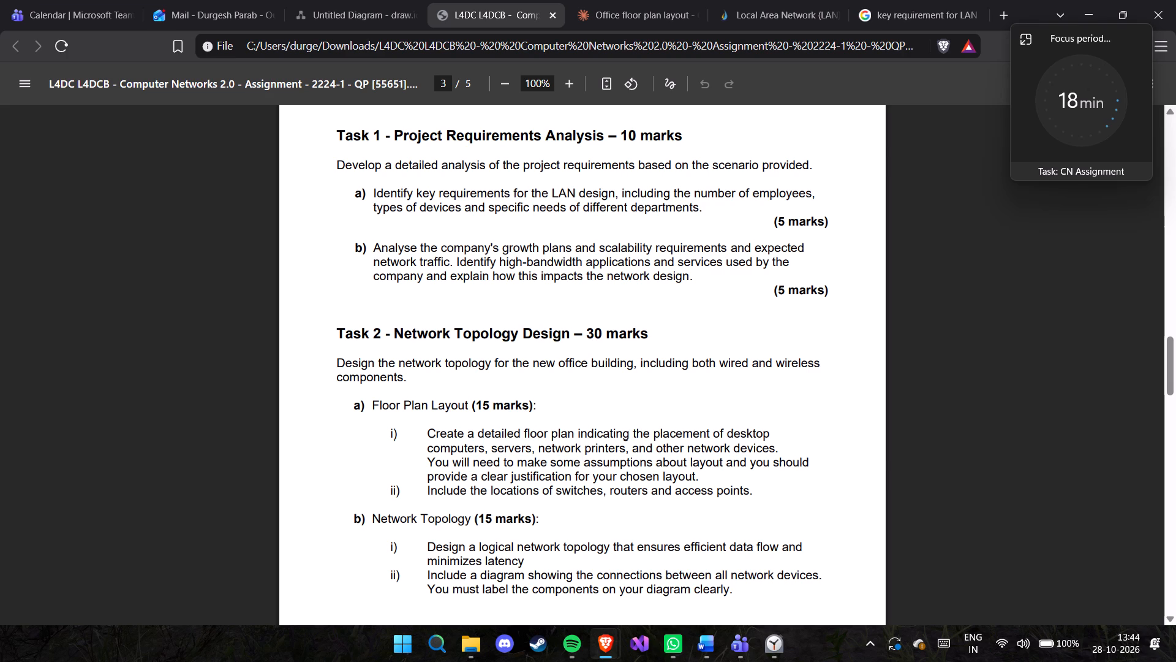
pyautogui.scroll(7, 442, 443)
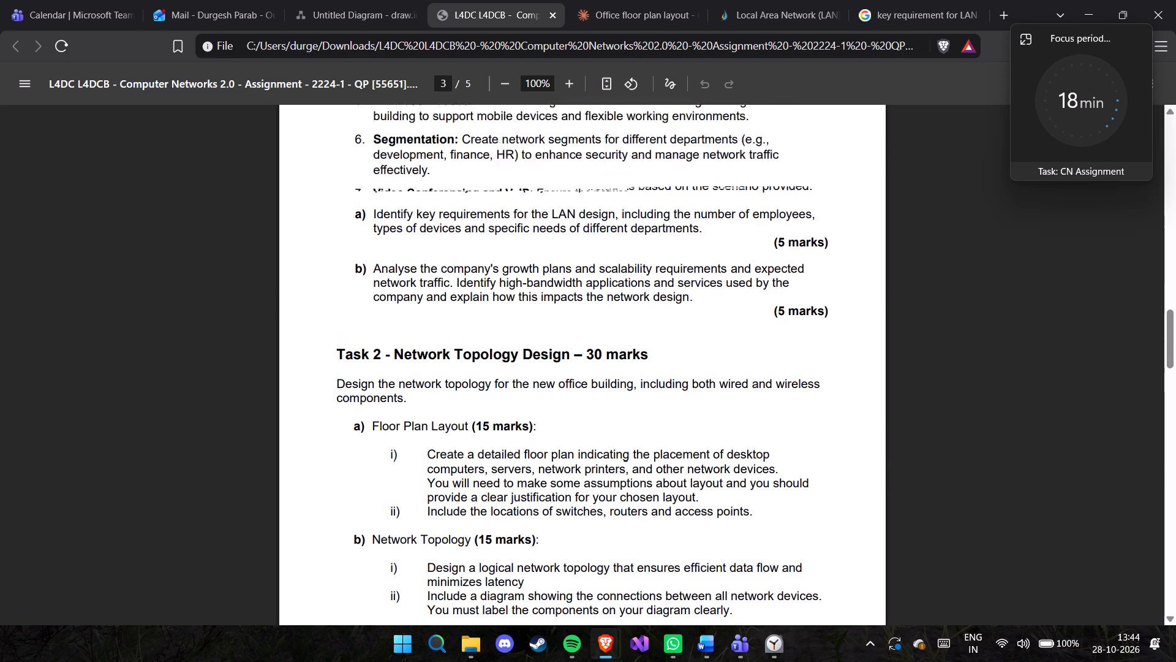
pyautogui.scroll(1, 353, 535)
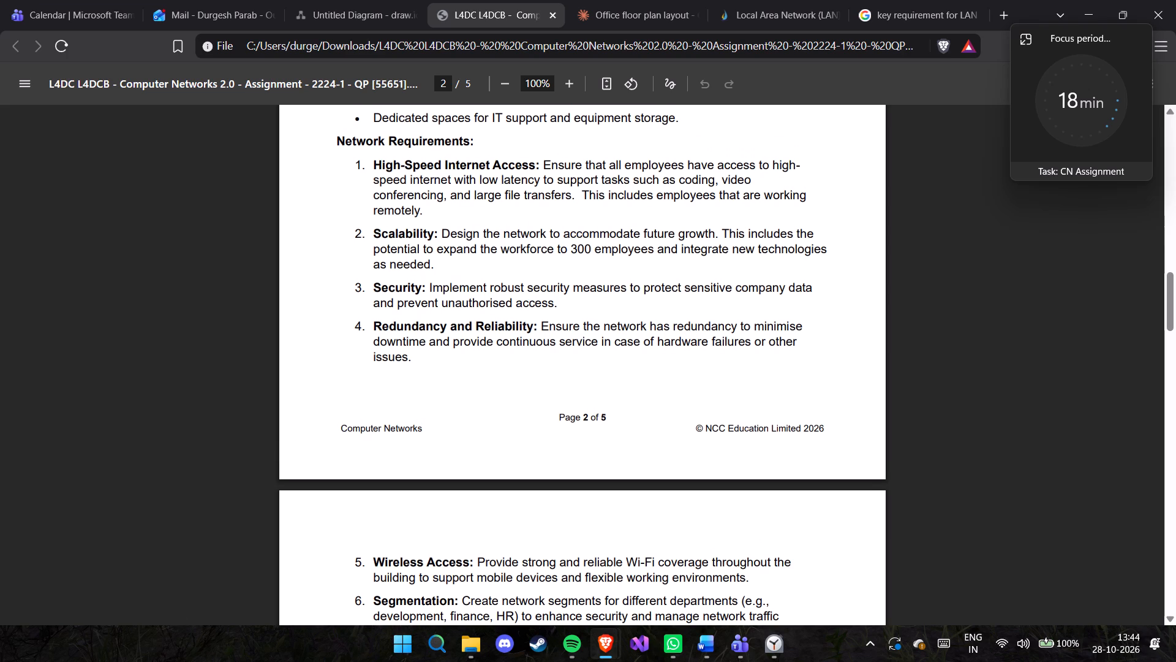
pyautogui.scroll(6, 431, 422)
pyautogui.scroll(-1, 431, 422)
pyautogui.scroll(2, 431, 422)
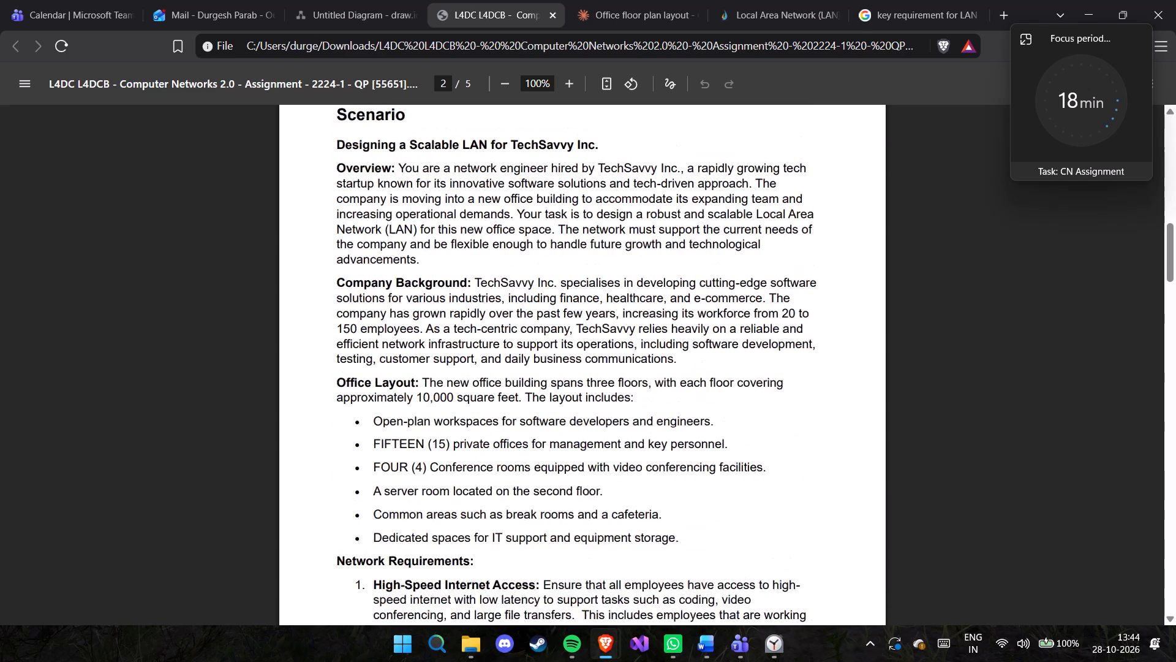
pyautogui.scroll(2, 431, 422)
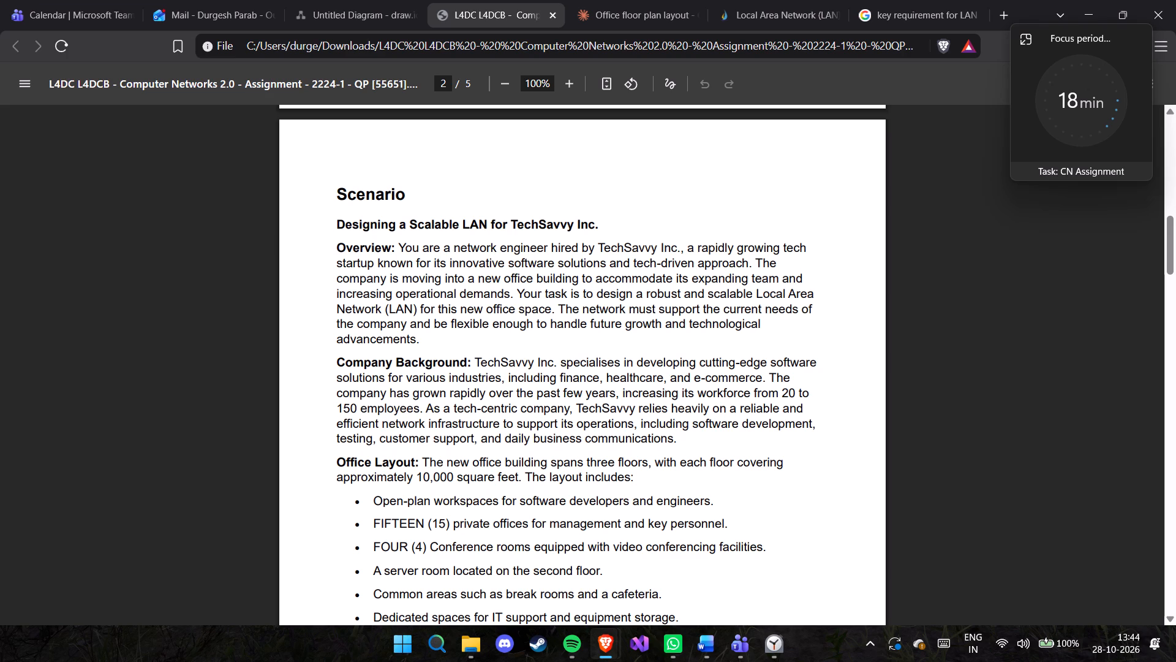
# Close the mail and Microsoft Teams calendar pages in the browser.
pyautogui.click(267, 11)
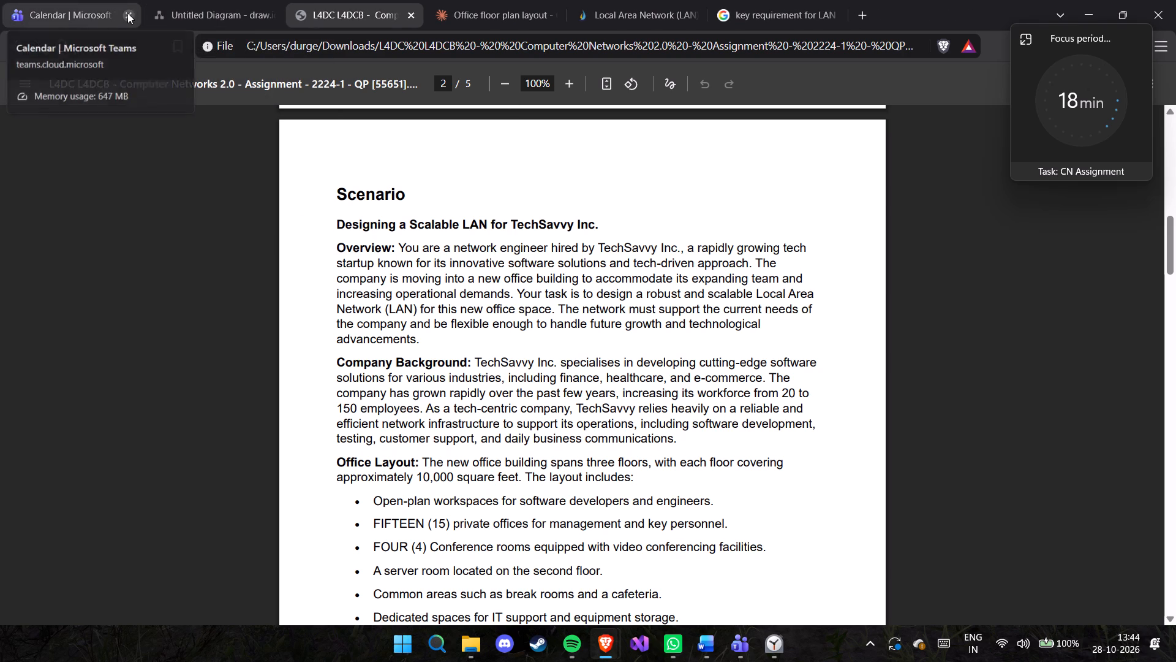
pyautogui.click(133, 15)
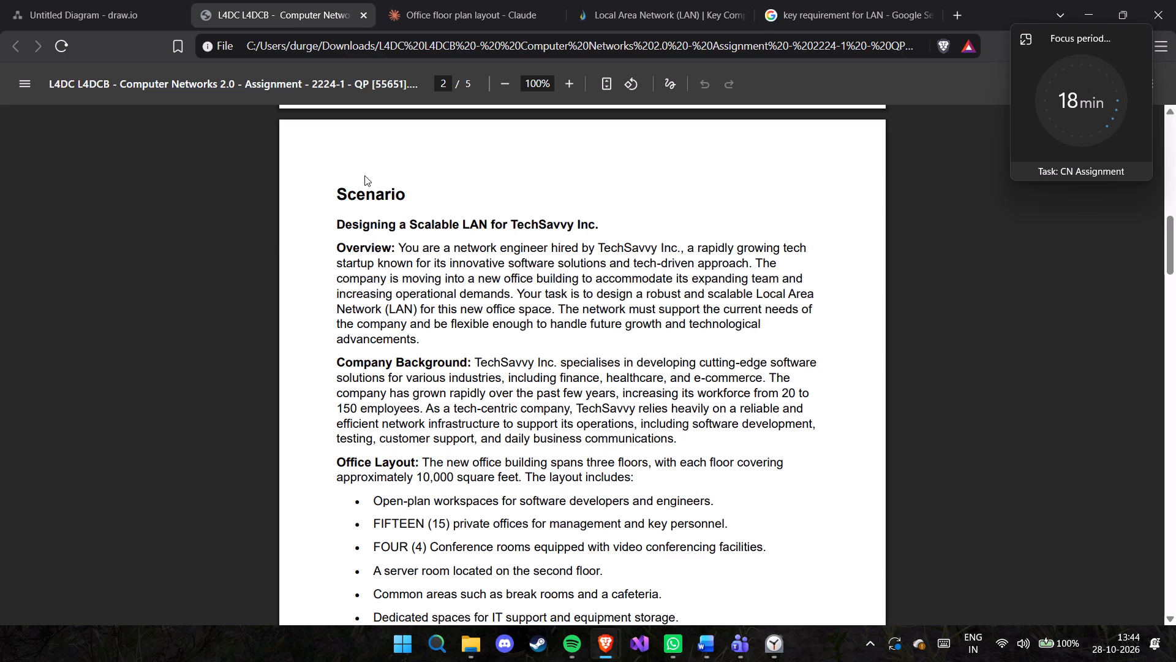
# Read the scenario's Overview paragraph closely, tracing the sentences about the office move and the LAN design task.
pyautogui.moveTo(339, 281); pyautogui.dragTo(554, 292)
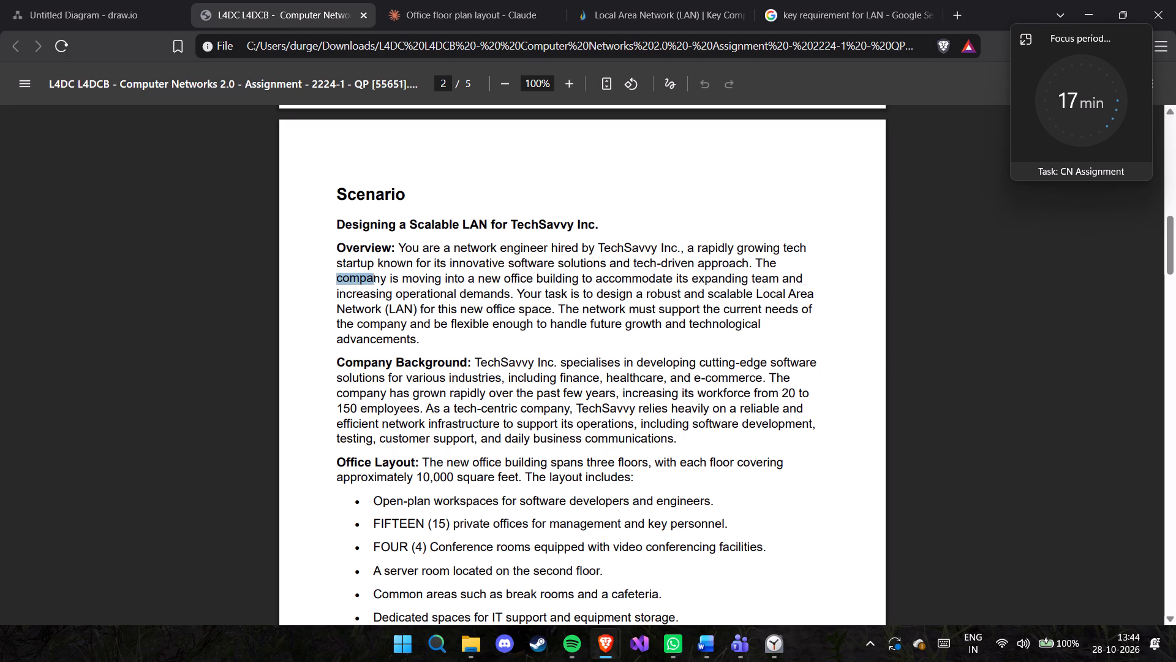
pyautogui.moveTo(554, 292); pyautogui.dragTo(769, 280)
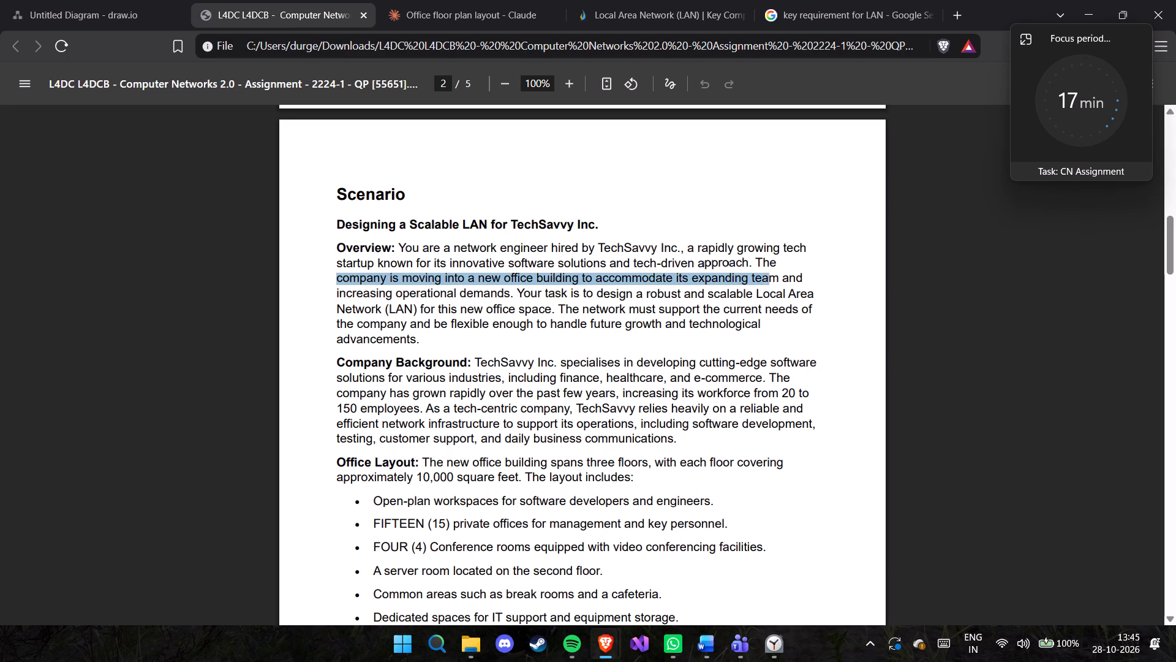
pyautogui.moveTo(769, 280); pyautogui.dragTo(746, 315)
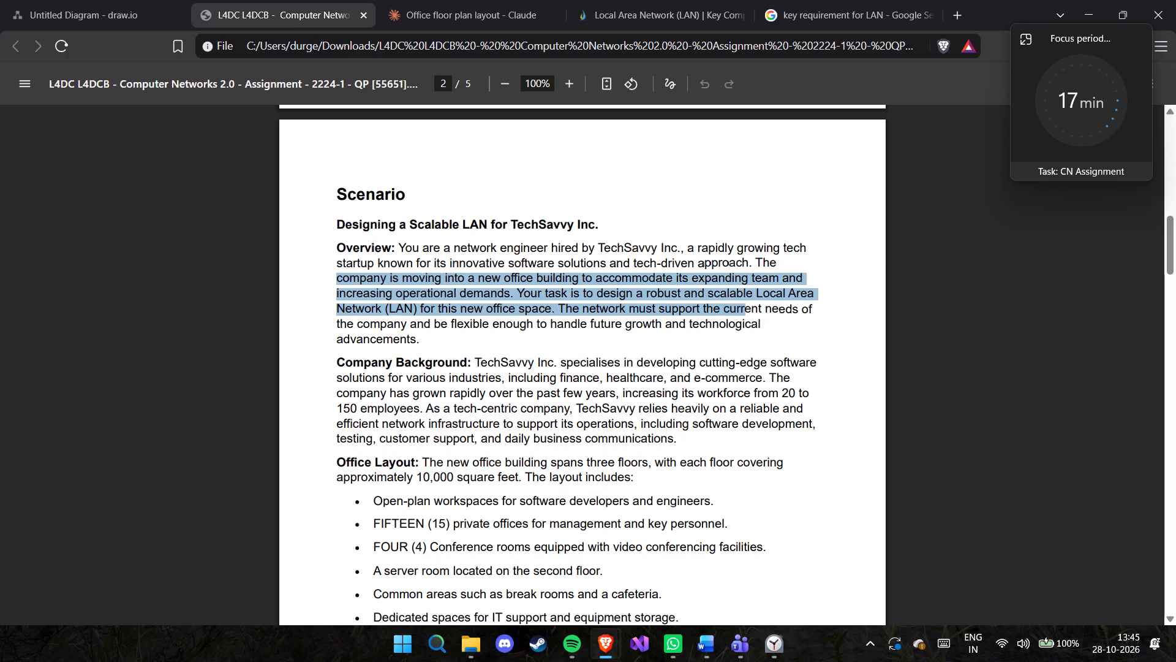
pyautogui.moveTo(746, 315); pyautogui.dragTo(633, 293)
pyautogui.click(633, 293)
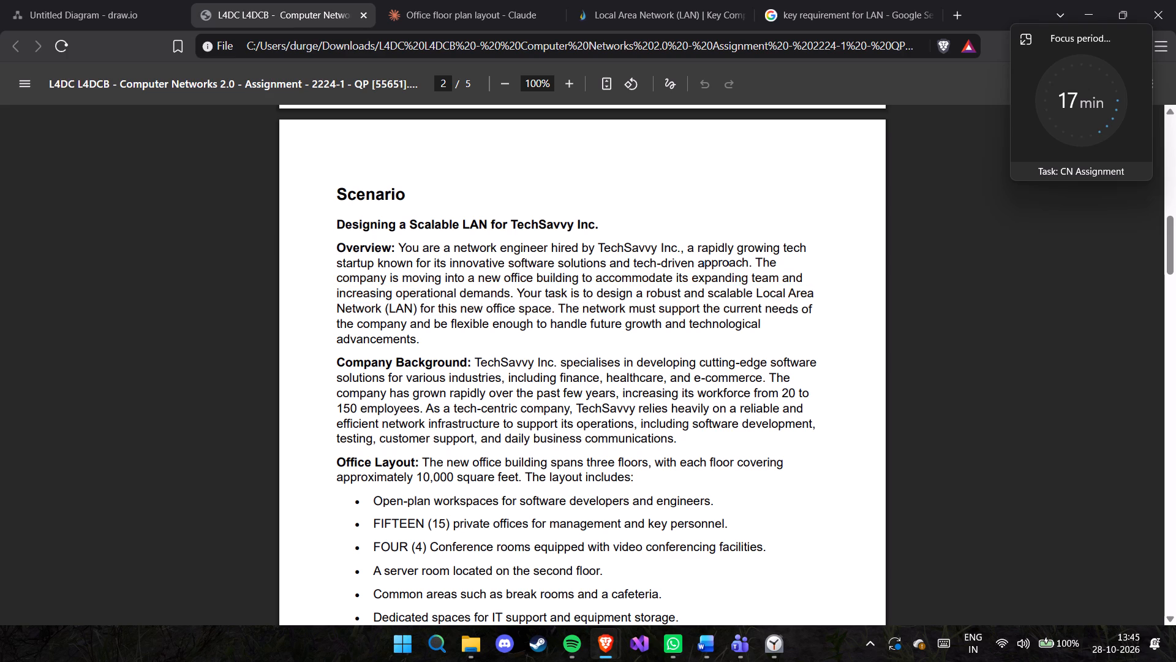
# Reread the Overview's LAN design task sentence and review the Task 1 questions in the assignment PDF.
pyautogui.moveTo(517, 292); pyautogui.dragTo(747, 291)
pyautogui.click(747, 291)
pyautogui.scroll(-3, 747, 291)
pyautogui.scroll(-3, 628, 486)
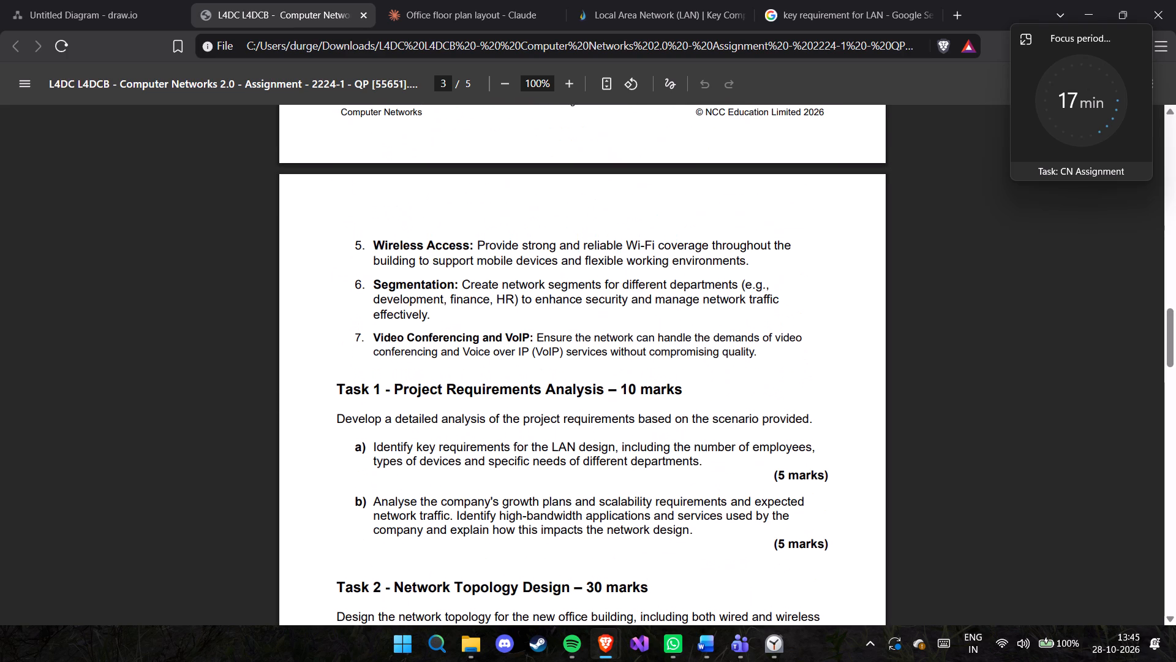
# Close the separate browser window showing the YouTube video, keeping the assignment PDF window open.
pyautogui.hotkey('alt', 'Tab')
pyautogui.hotkey('alt', 'Tab')
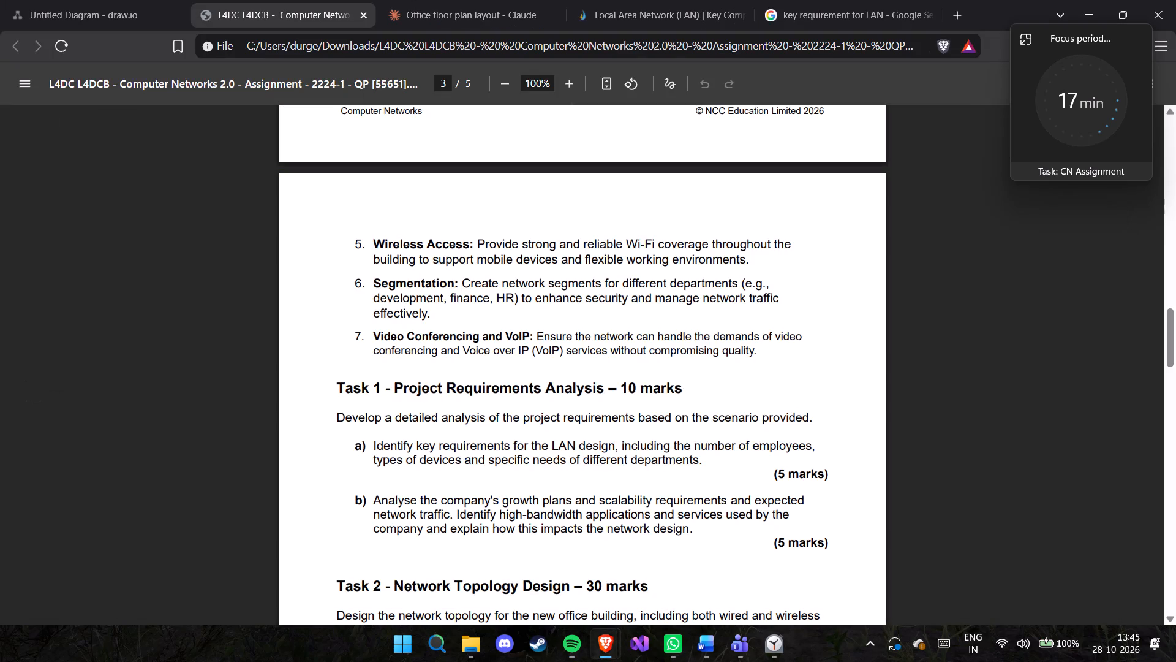
pyautogui.hotkey('alt', 'Tab')
pyautogui.hotkey('alt', 'Tab')
pyautogui.hotkey('alt', 'Tab')
pyautogui.hotkey('alt', 'Tab')
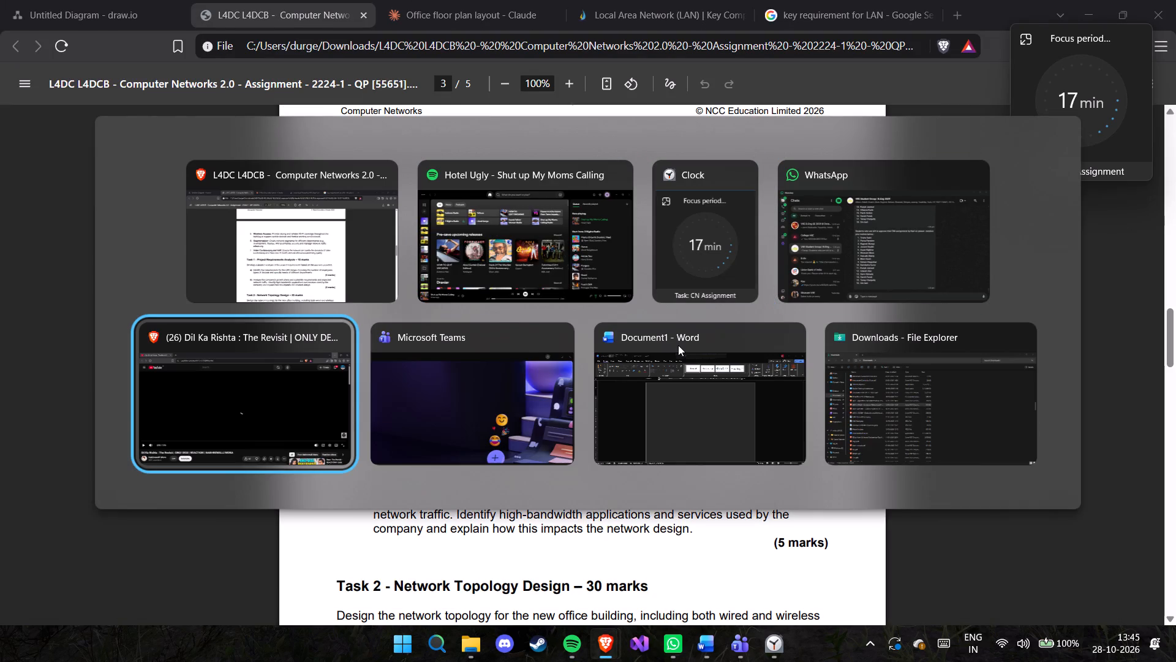
pyautogui.keyDown('alt'); pyautogui.click(333, 339); pyautogui.keyUp('alt')
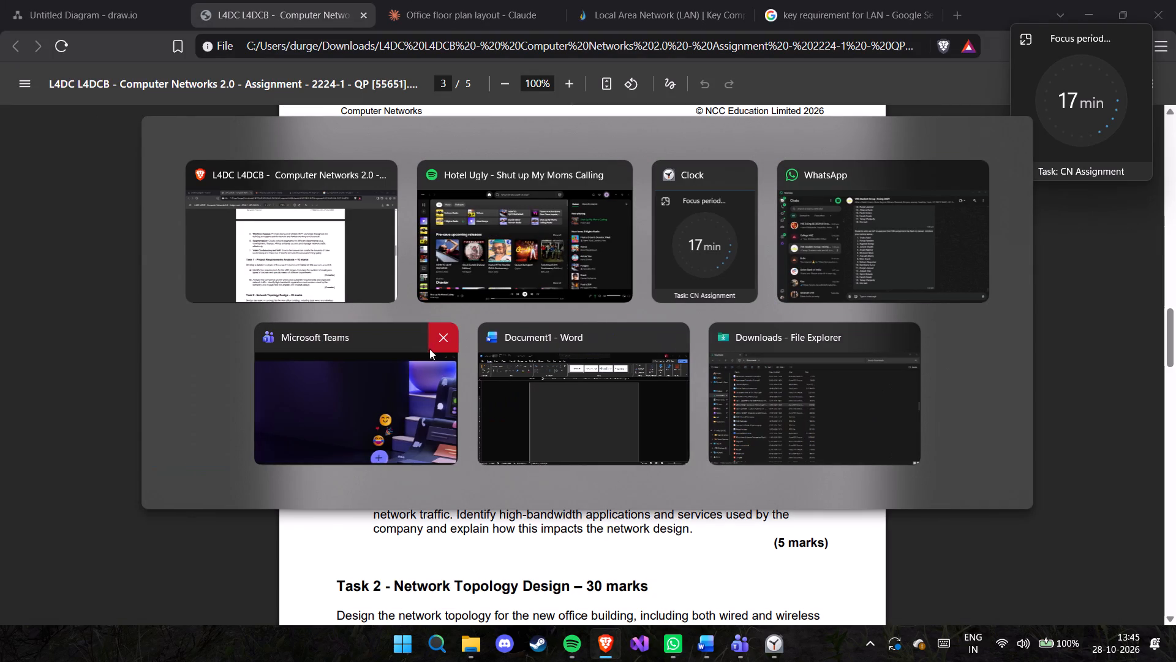
# Bring up the blank Word document and close the unneeded Microsoft Teams window.
pyautogui.keyDown('alt'); pyautogui.click(438, 344); pyautogui.keyUp('alt')
pyautogui.keyDown('alt'); pyautogui.click(533, 444); pyautogui.keyUp('alt')
pyautogui.hotkey('alt', 'Tab')
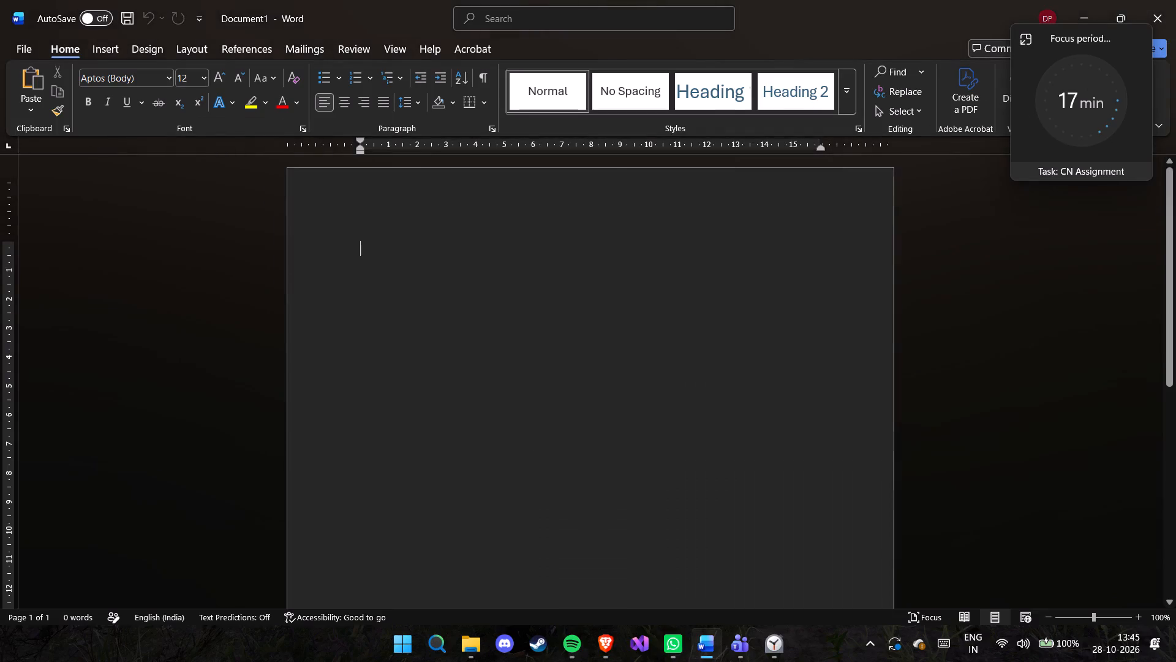
pyautogui.keyDown('alt'); pyautogui.click(692, 349); pyautogui.keyUp('alt')
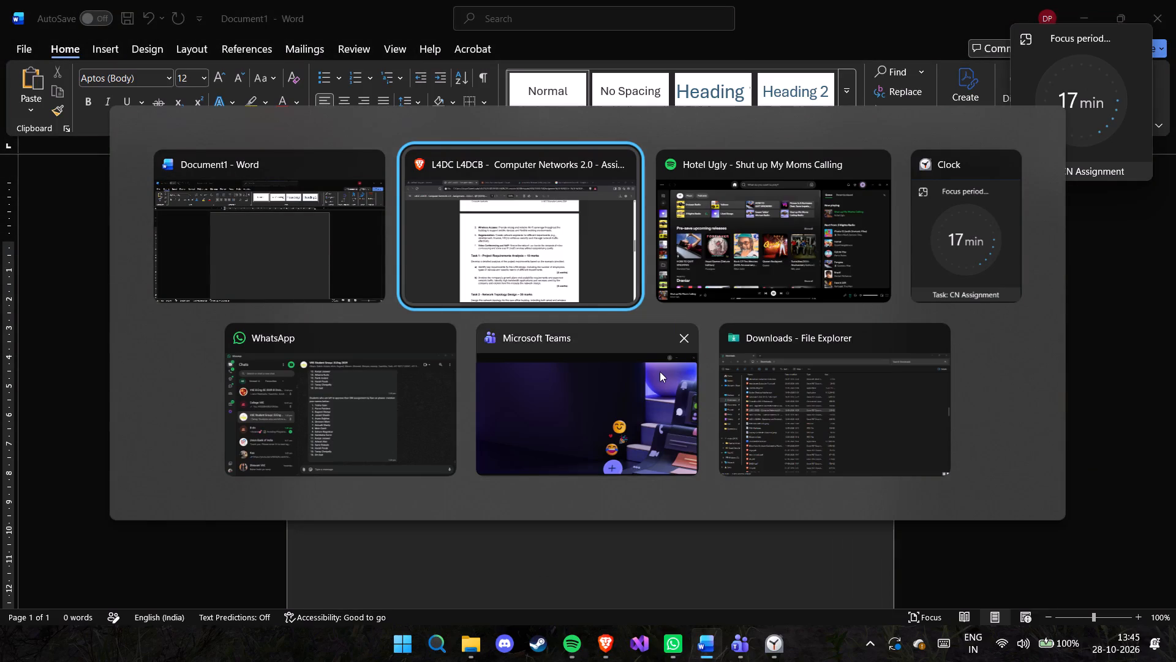
pyautogui.keyDown('alt'); pyautogui.click(660, 371); pyautogui.keyUp('alt')
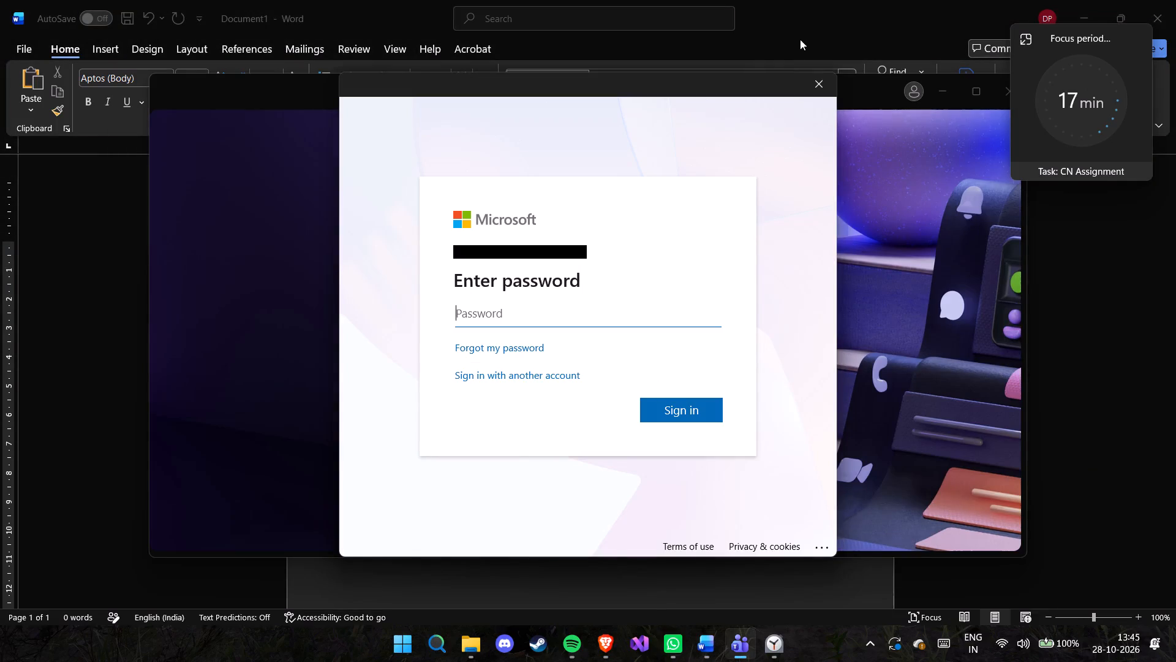
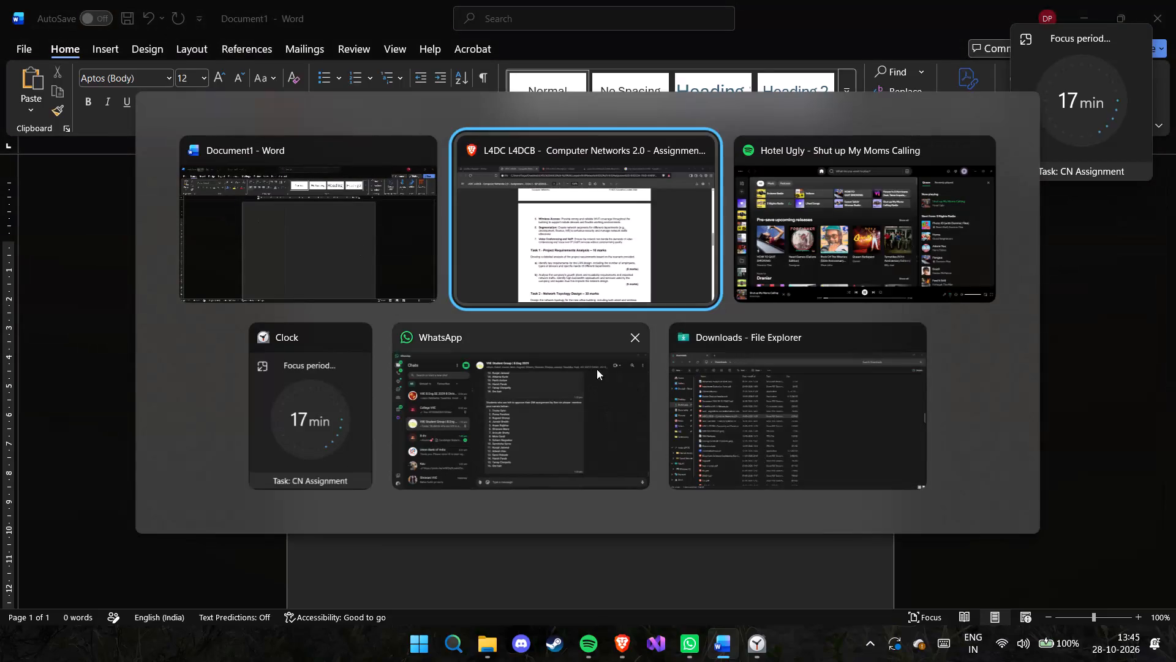
# Close the Downloads window of File Explorer.
pyautogui.click(913, 348)
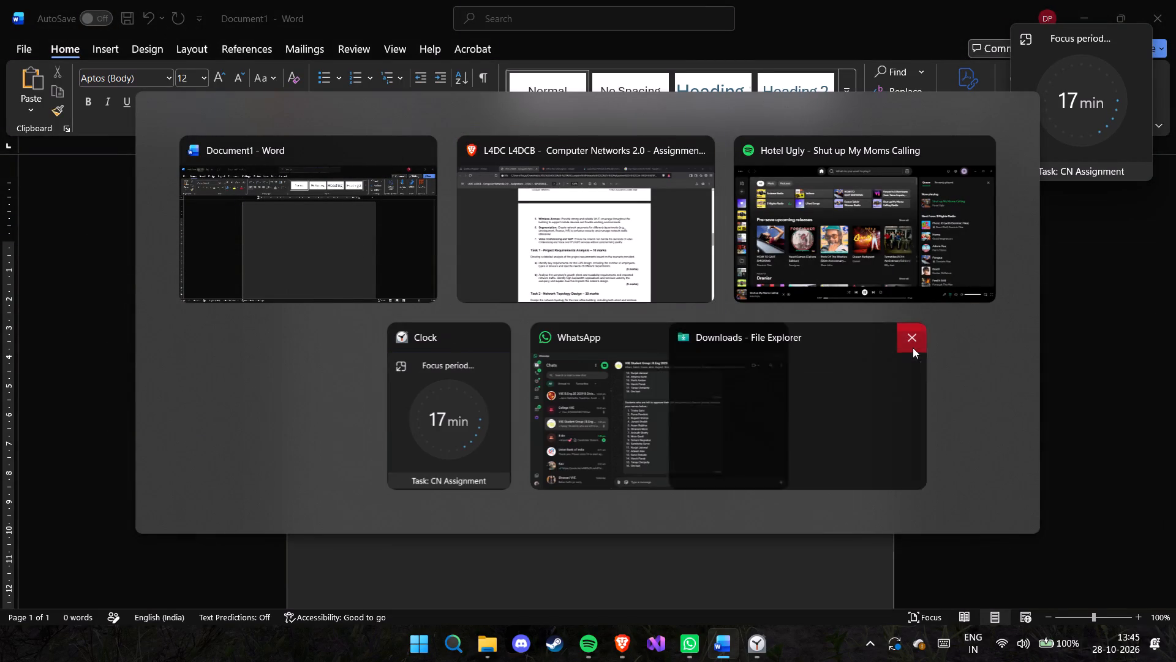
pyautogui.click(663, 245)
# Switch to the blank Word document and begin a bold 16 pt heading with "Task 1:".
pyautogui.hotkey('alt', 'Tab')
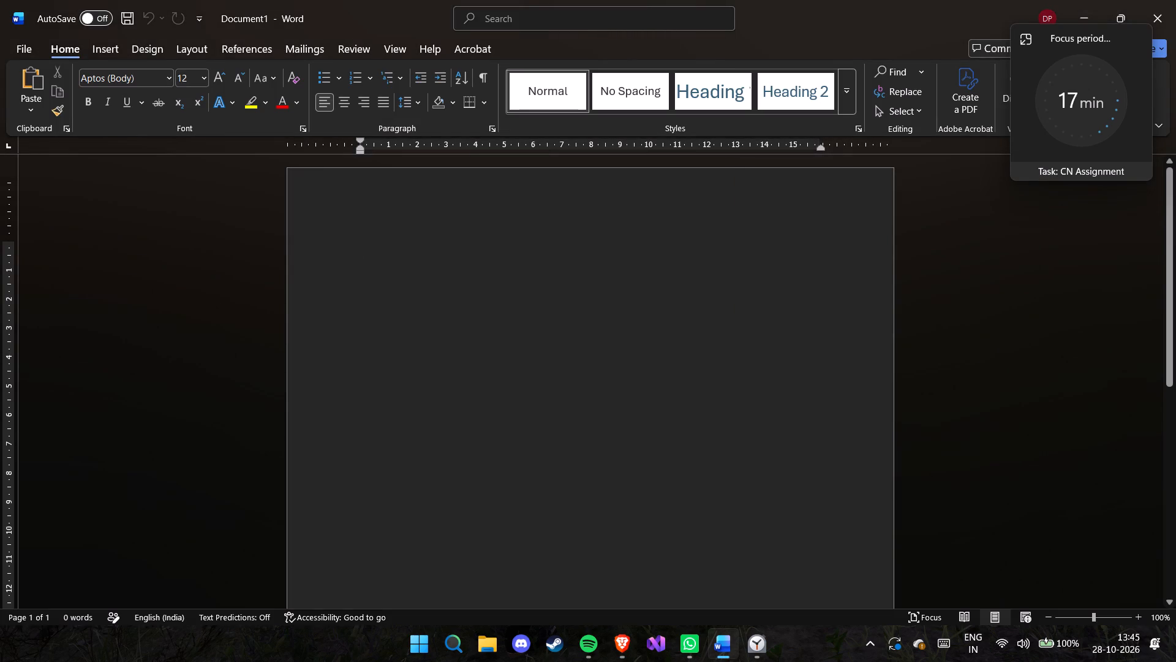
pyautogui.keyDown('ctrl'); pyautogui.keyDown('shift'); pyautogui.moveTo(465, 270); pyautogui.dragTo(463, 262); pyautogui.keyUp('shift'); pyautogui.keyUp('ctrl')
pyautogui.hotkey('ctrl', 'shift', ',')
pyautogui.hotkey('ctrl', 'shift', '.')
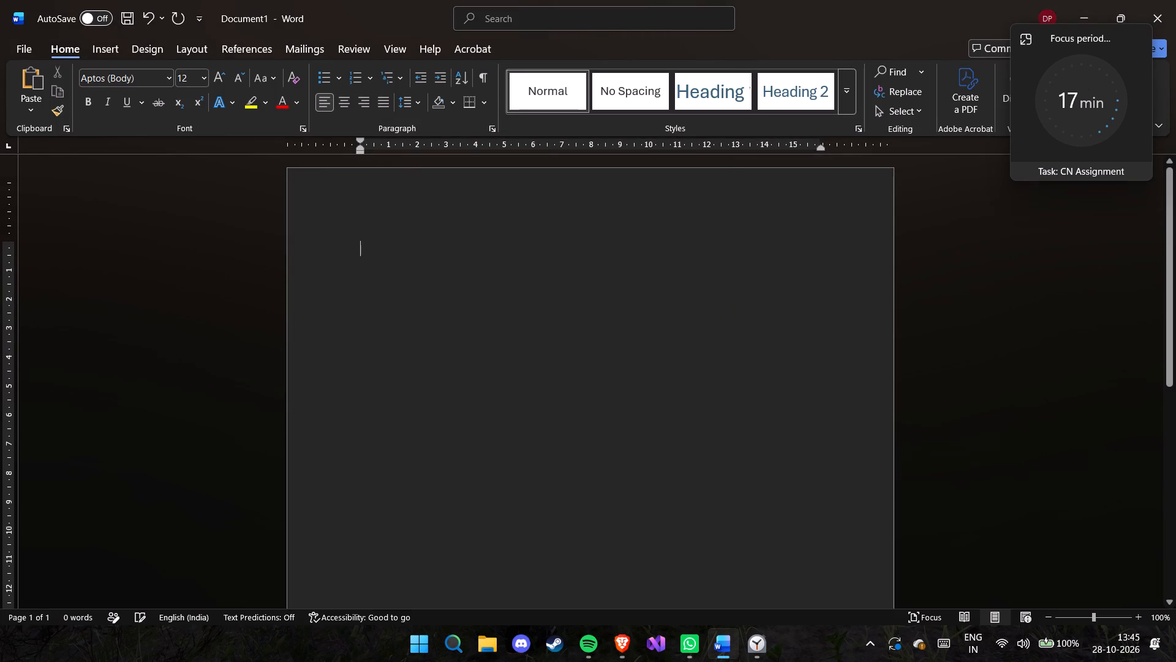
pyautogui.hotkey('ctrl', 'shift', '.')
pyautogui.hotkey('ctrl', 'b')
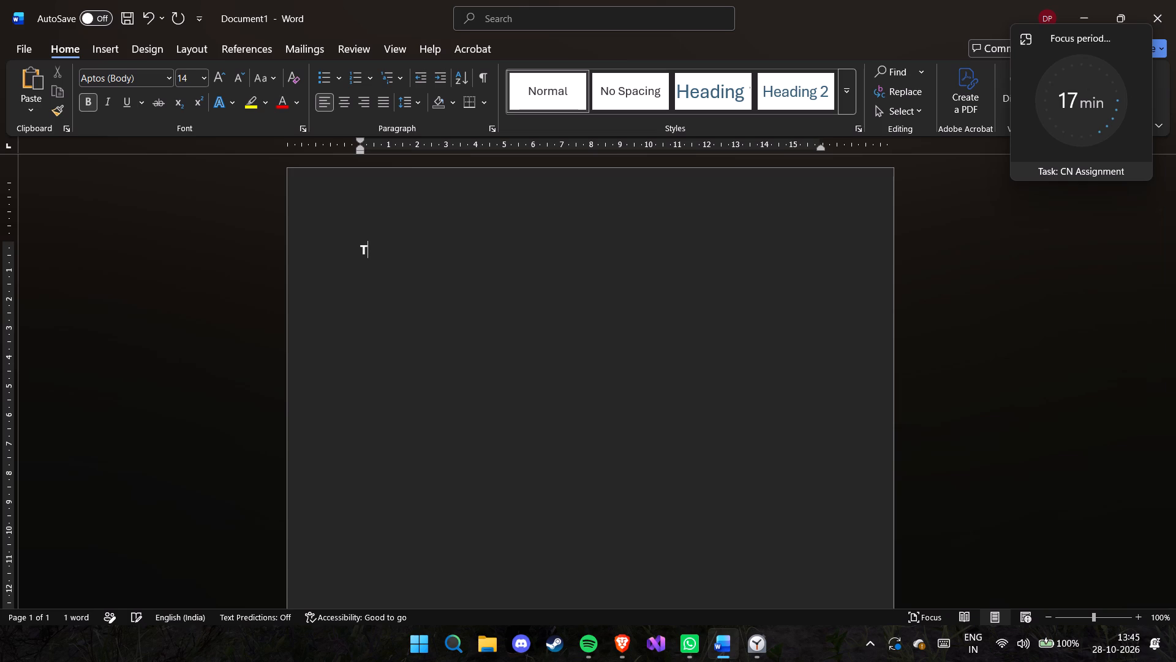
pyautogui.write('ask')
pyautogui.press('space')
pyautogui.hotkey('ctrl', 'BackSpace')
pyautogui.hotkey('ctrl', 'shift', '.')
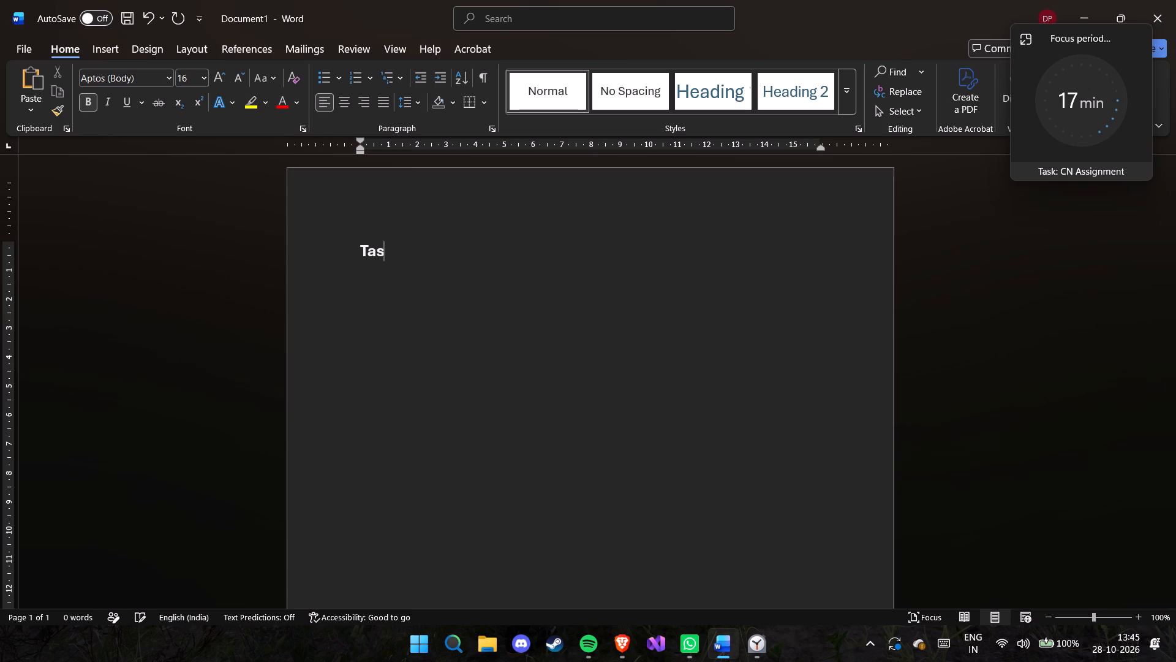
pyautogui.press('2')
pyautogui.press('BackSpace')
pyautogui.press('1')
pyautogui.write(':')
pyautogui.press('space')
# Check the Task 1 title in the assignment PDF and complete the Word heading with "Requirements".
pyautogui.hotkey('alt', 'Tab')
pyautogui.scroll(1, 307, 262)
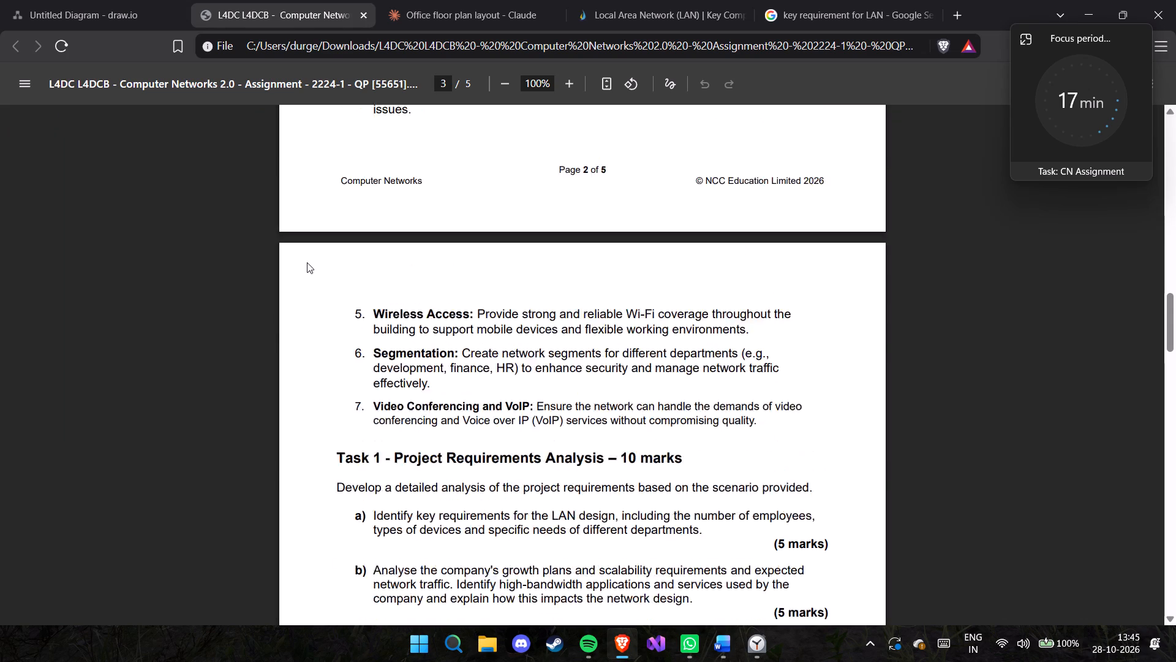
pyautogui.scroll(3, 307, 262)
pyautogui.scroll(-4, 307, 262)
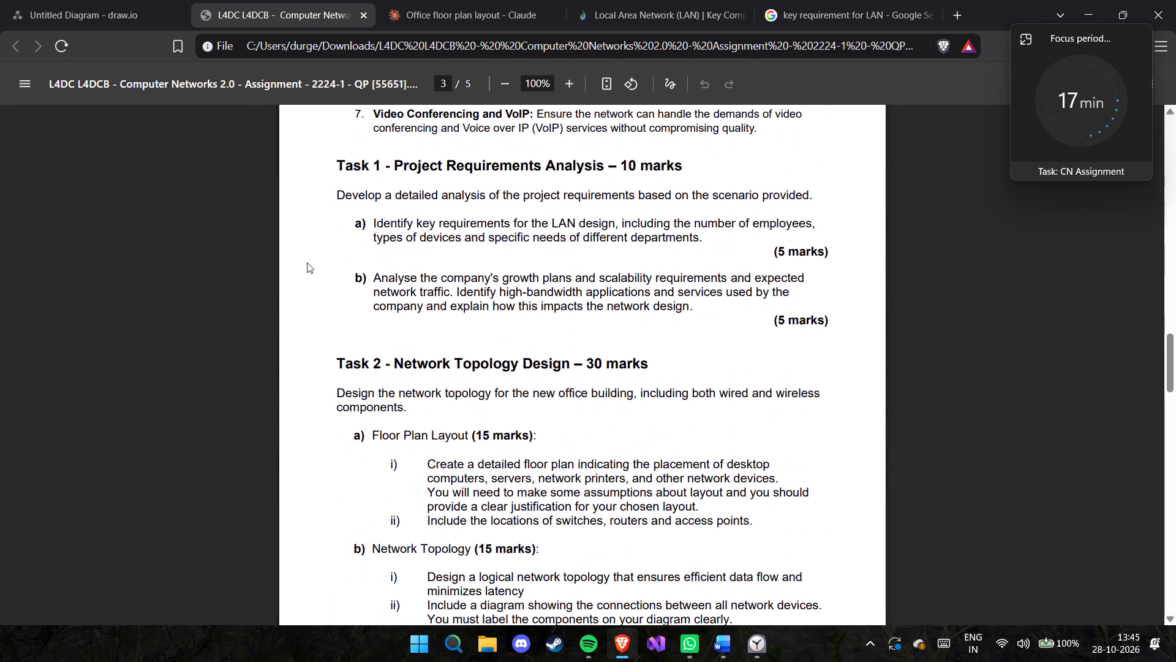
pyautogui.scroll(-1, 307, 262)
pyautogui.hotkey('alt', 'Tab')
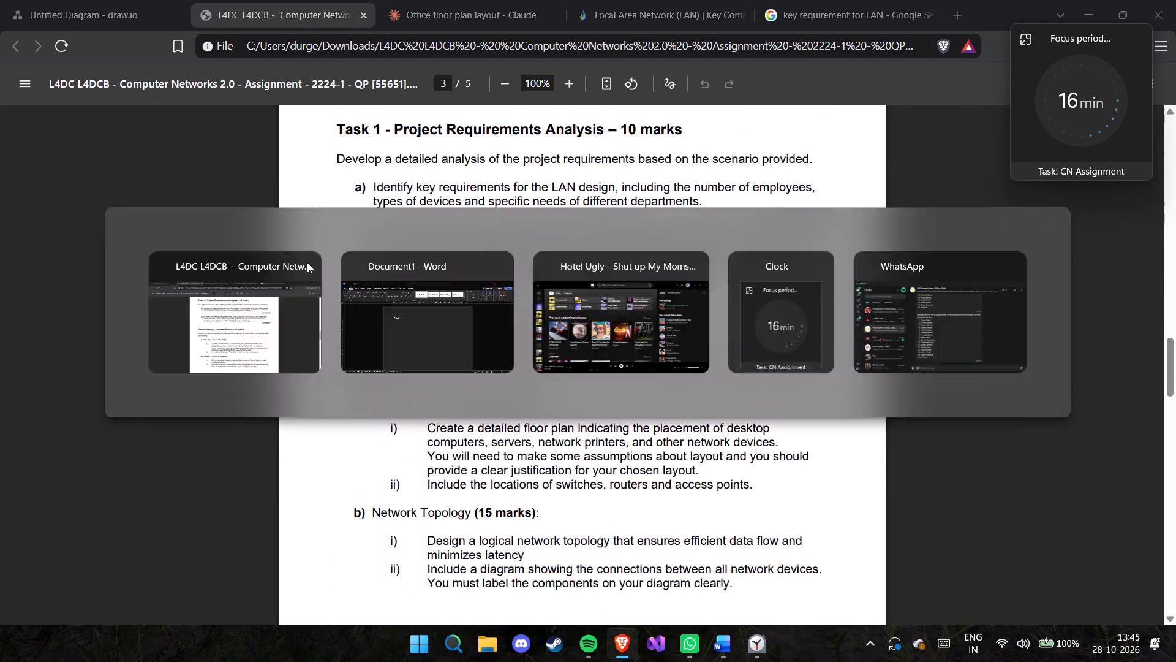
pyautogui.hotkey('alt', 'Tab')
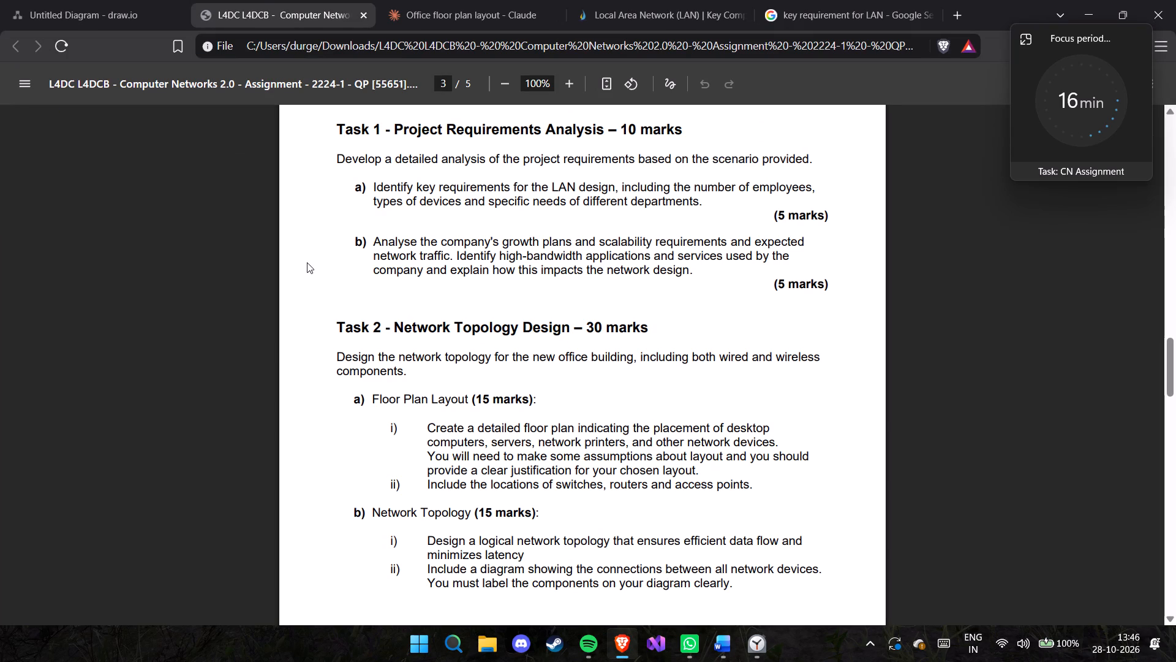
pyautogui.hotkey('alt', 'Tab')
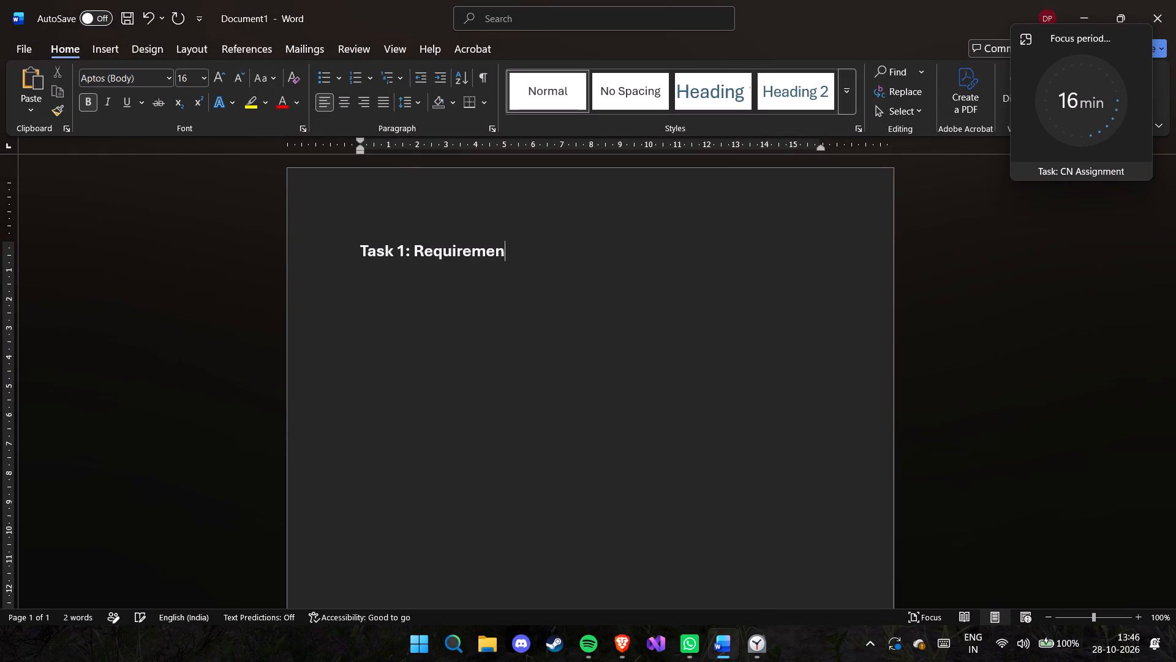
pyautogui.press('Return')
# Recheck Task 1 in the assignment PDF and set the line below the heading to 14 pt.
pyautogui.hotkey('alt', 'Tab')
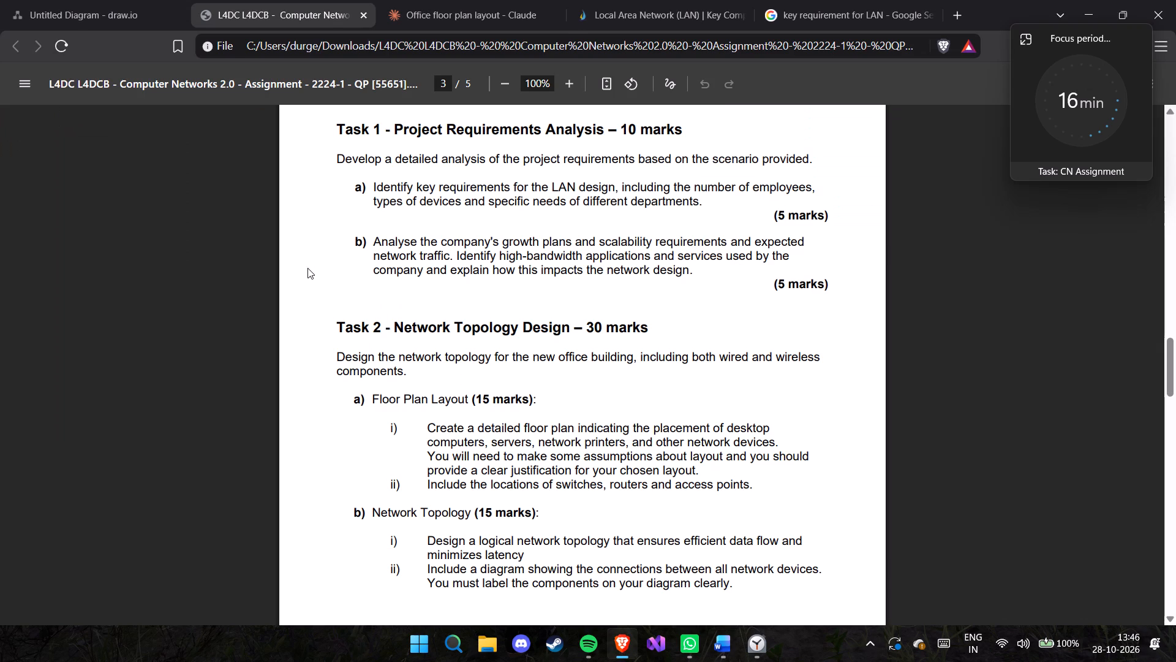
pyautogui.hotkey('alt', 'Tab')
pyautogui.press('a')
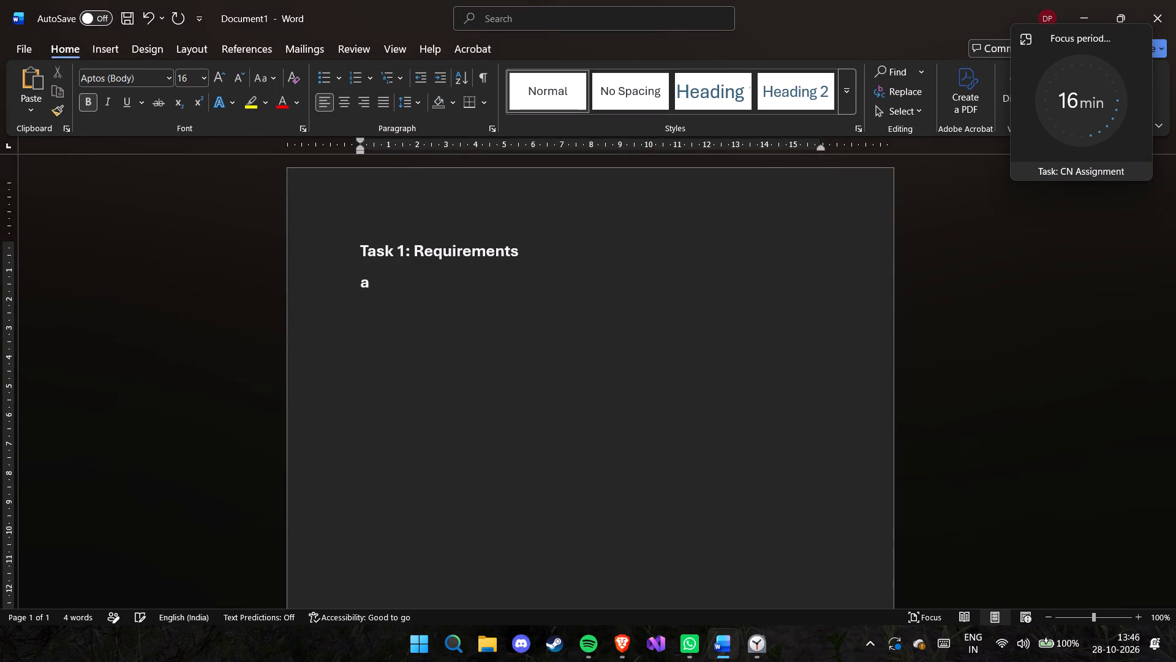
pyautogui.press('BackSpace')
pyautogui.hotkey('ctrl', 'shift', '.')
pyautogui.hotkey('ctrl', 'shift', ',')
pyautogui.hotkey('ctrl', 'shift', ',')
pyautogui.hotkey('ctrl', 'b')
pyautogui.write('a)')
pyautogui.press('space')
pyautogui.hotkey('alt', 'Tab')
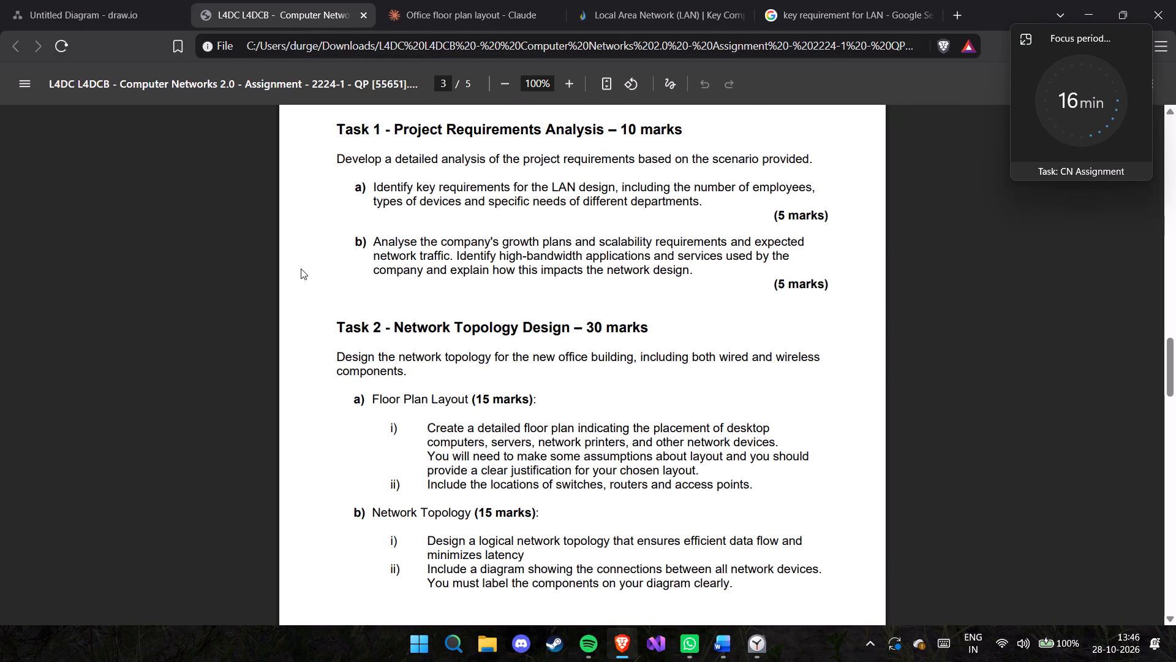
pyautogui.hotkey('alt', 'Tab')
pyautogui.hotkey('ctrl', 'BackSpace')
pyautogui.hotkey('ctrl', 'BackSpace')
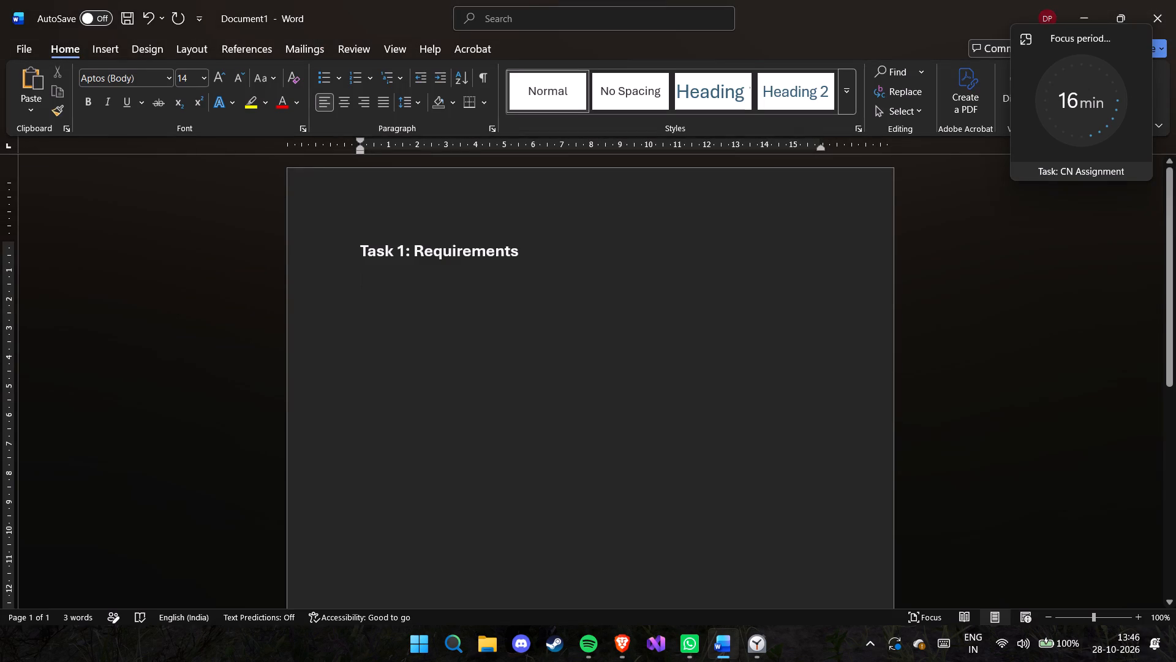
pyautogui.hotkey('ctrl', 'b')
# Write the bold sub-heading "a) Key requirements for LAN design:" below the heading, checking the question wording in the assignment PDF.
pyautogui.write('a)')
pyautogui.press('space')
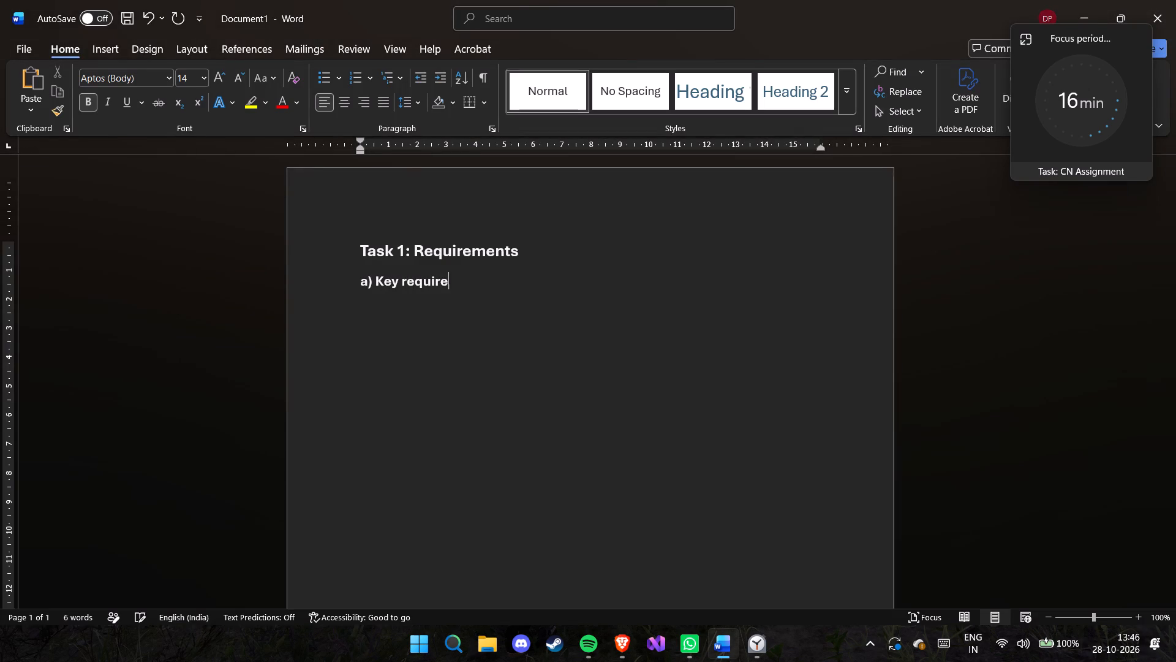
pyautogui.press('BackSpace')
pyautogui.write('ents for')
pyautogui.press('space')
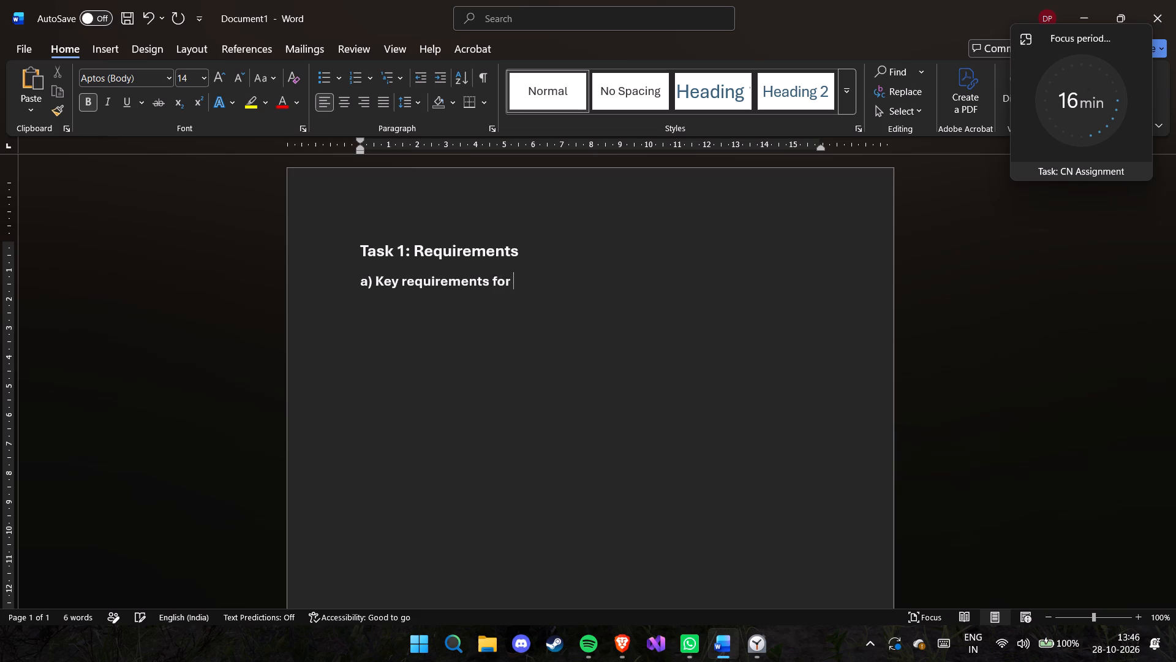
pyautogui.hotkey('alt', 'Tab')
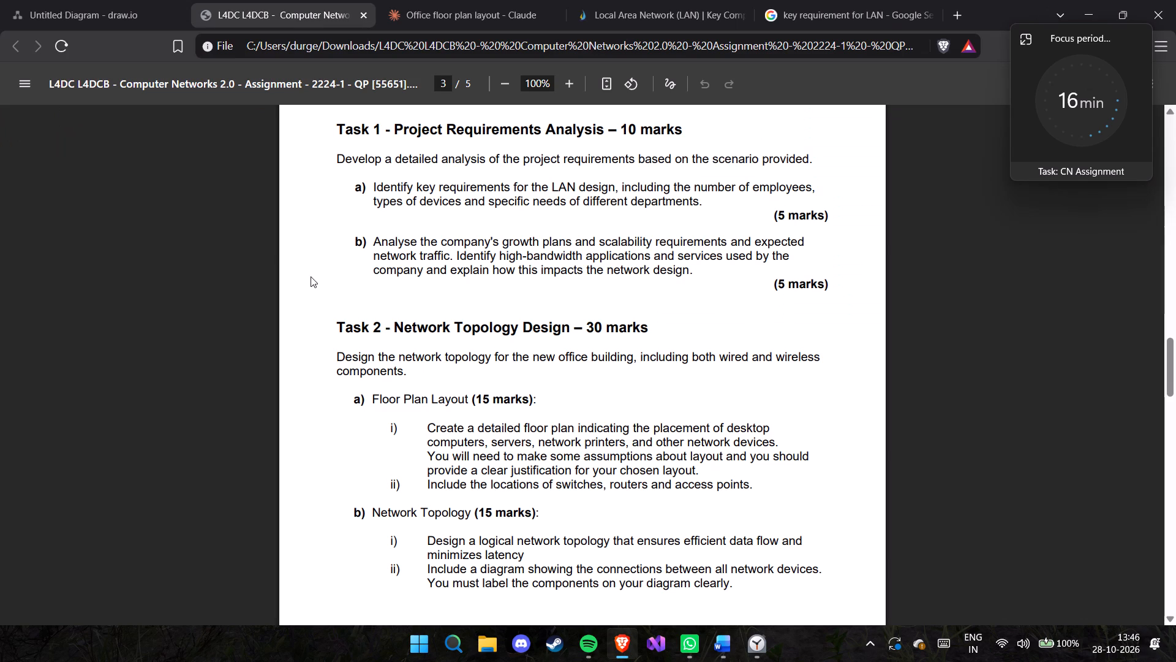
pyautogui.hotkey('alt', 'Tab')
pyautogui.write('design')
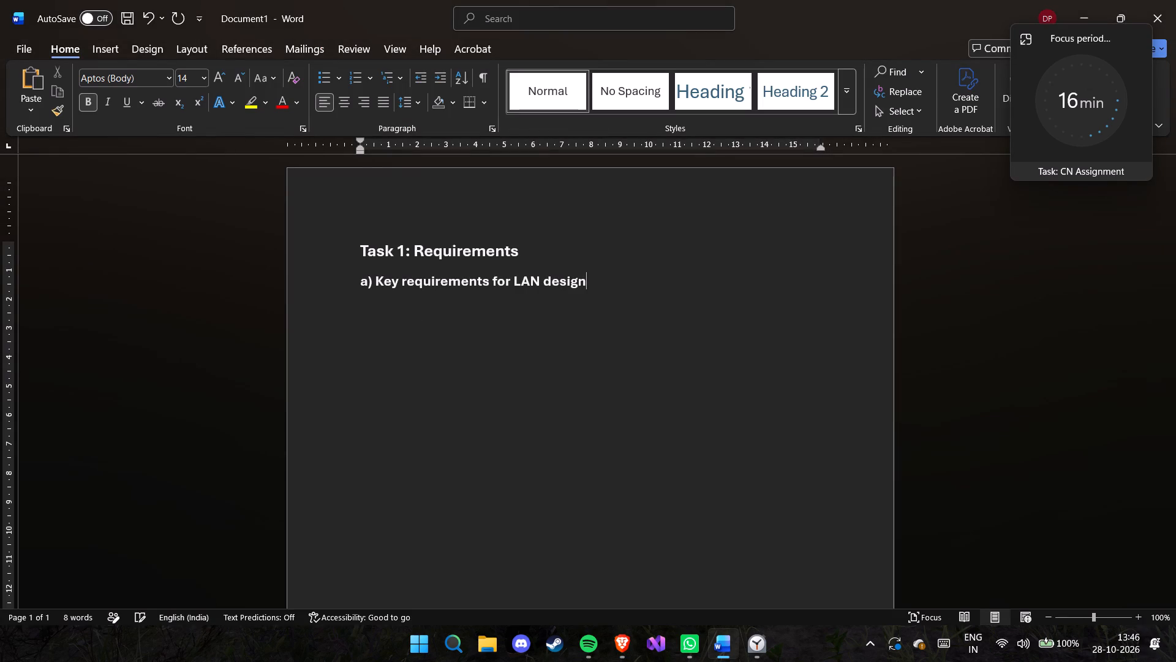
pyautogui.write(':')
pyautogui.press('space')
pyautogui.press('Return')
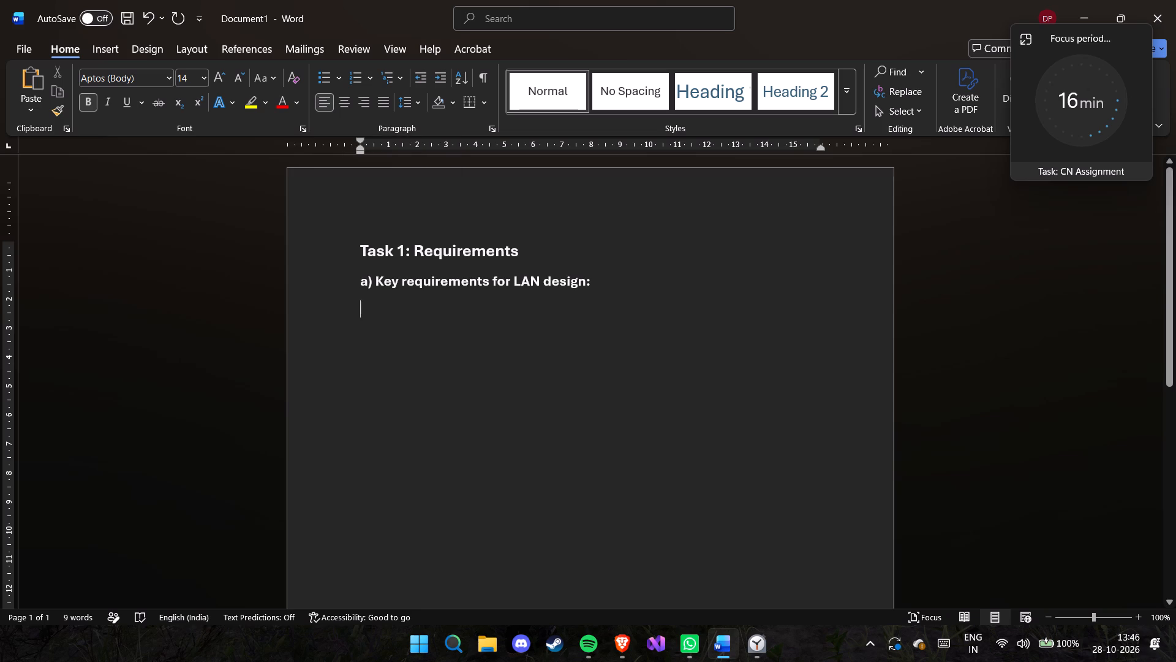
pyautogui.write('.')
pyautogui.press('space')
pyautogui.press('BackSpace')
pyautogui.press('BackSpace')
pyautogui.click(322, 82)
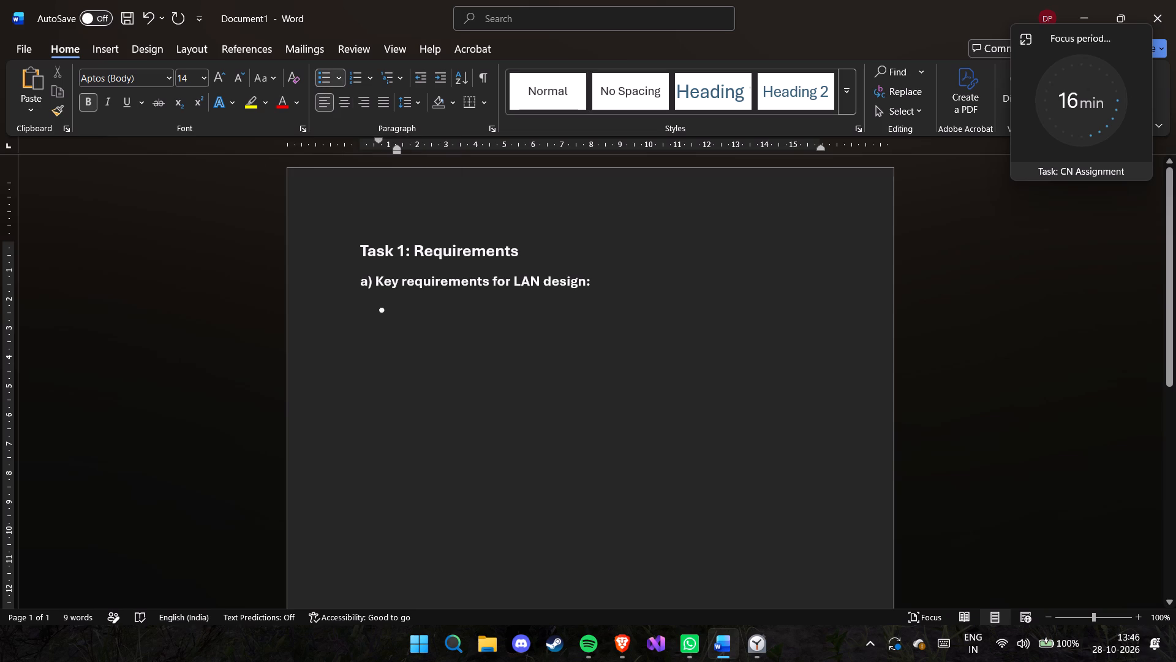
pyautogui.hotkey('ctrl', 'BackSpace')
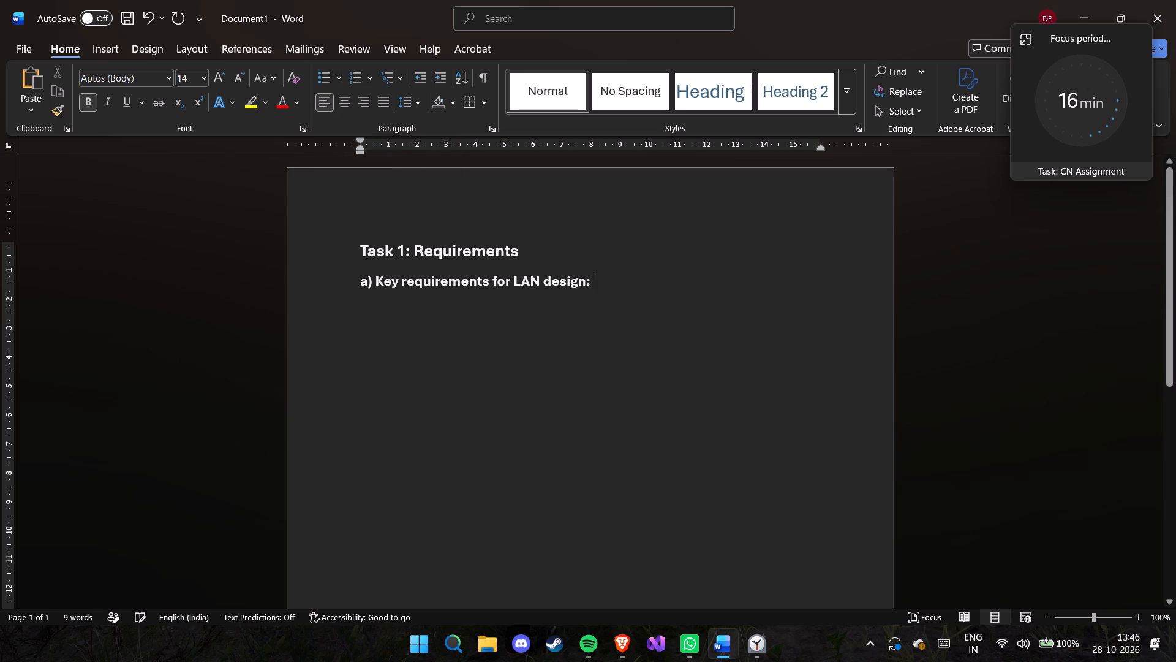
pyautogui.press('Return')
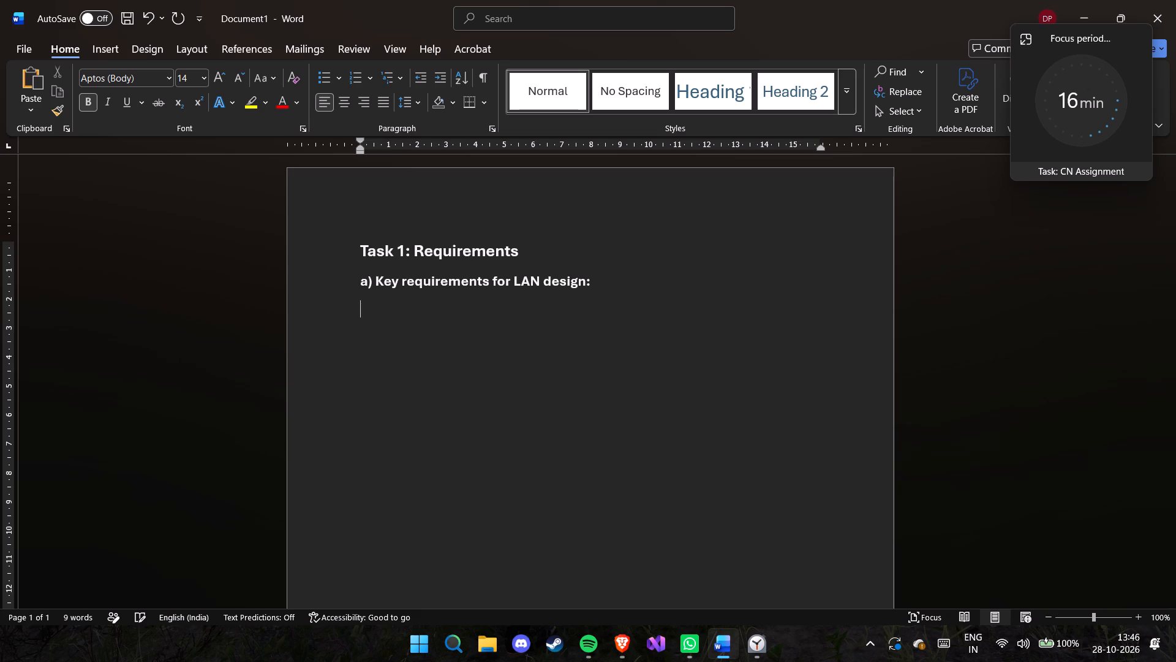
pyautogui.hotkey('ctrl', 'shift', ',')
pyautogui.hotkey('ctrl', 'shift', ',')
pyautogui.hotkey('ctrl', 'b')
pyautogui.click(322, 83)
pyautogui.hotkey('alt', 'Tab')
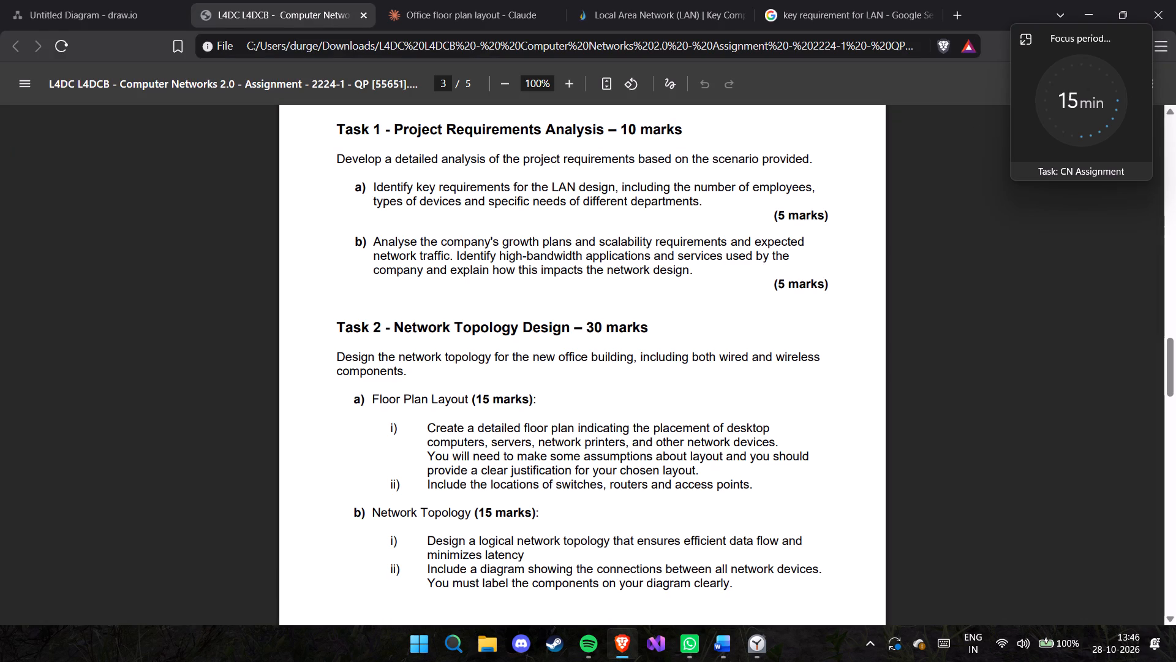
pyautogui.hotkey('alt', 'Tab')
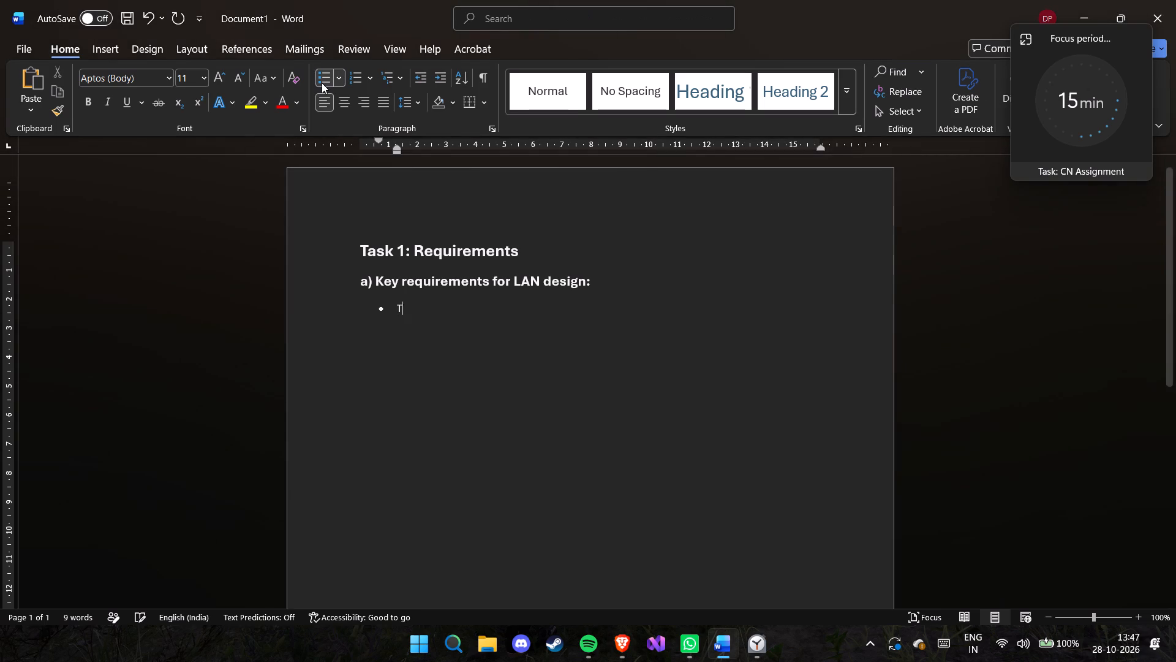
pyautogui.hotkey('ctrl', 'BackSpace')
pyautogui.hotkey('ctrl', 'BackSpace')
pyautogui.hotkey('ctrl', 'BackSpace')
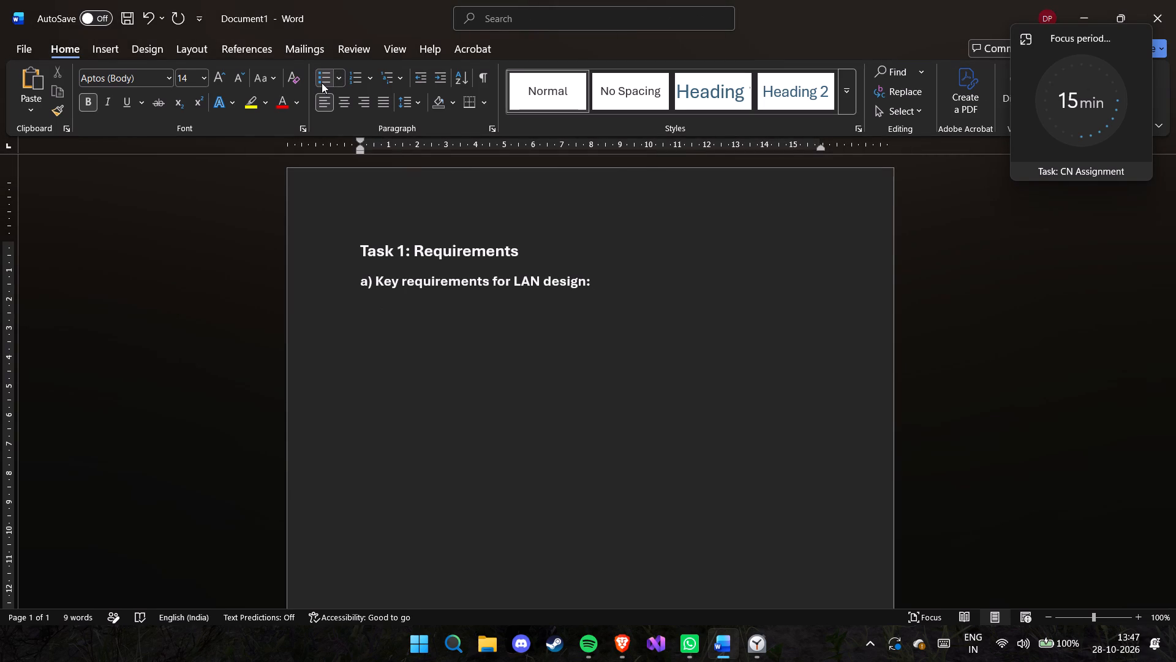
# Remove the colon at the end of the sub-heading "a) Key requirements for LAN design".
pyautogui.hotkey('ctrl', 'shift', ',')
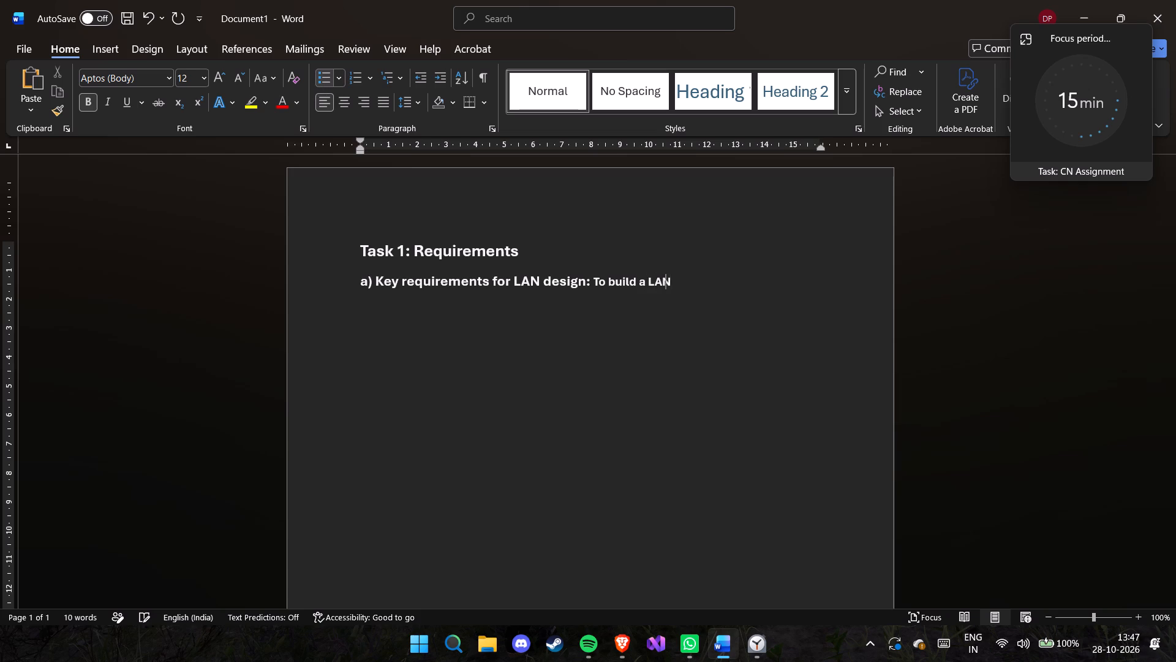
pyautogui.hotkey('ctrl', 'BackSpace')
pyautogui.hotkey('ctrl', 'BackSpace')
pyautogui.hotkey('ctrl', 'BackSpace')
pyautogui.hotkey('ctrl', 'BackSpace')
pyautogui.hotkey('ctrl', 'BackSpace')
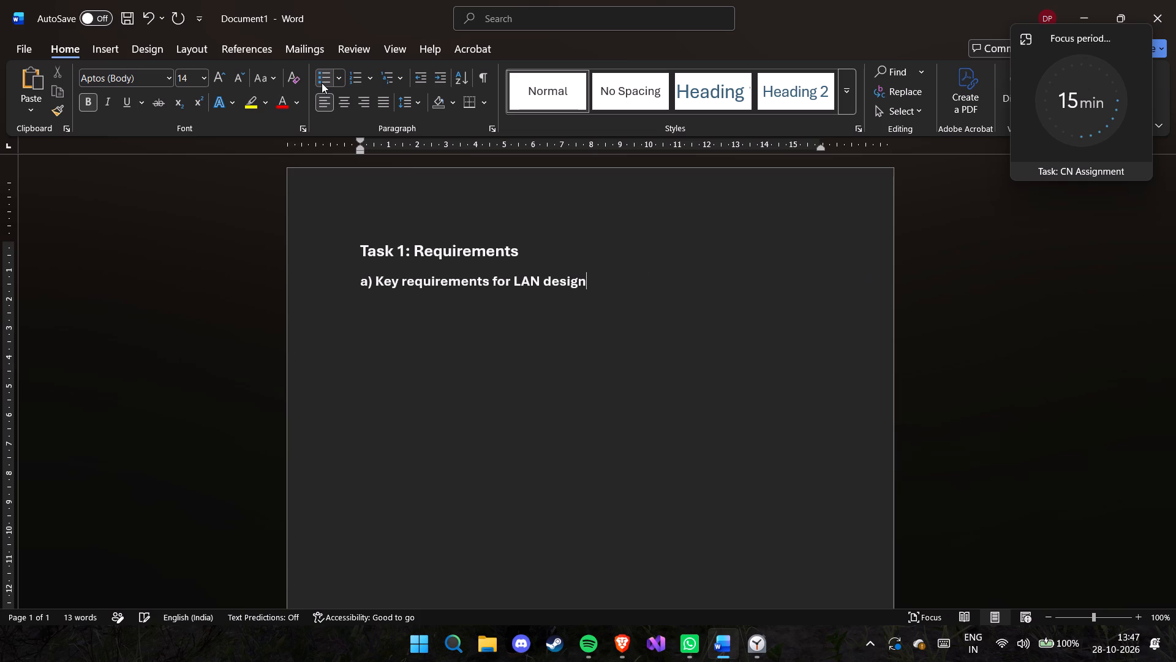
# Begin a non-bold 12 pt line below the sub-heading with "To build a LAN network we firstly need various".
pyautogui.press('Return')
pyautogui.press('u')
pyautogui.hotkey('ctrl', 'BackSpace')
pyautogui.hotkey('ctrl', 'BackSpace')
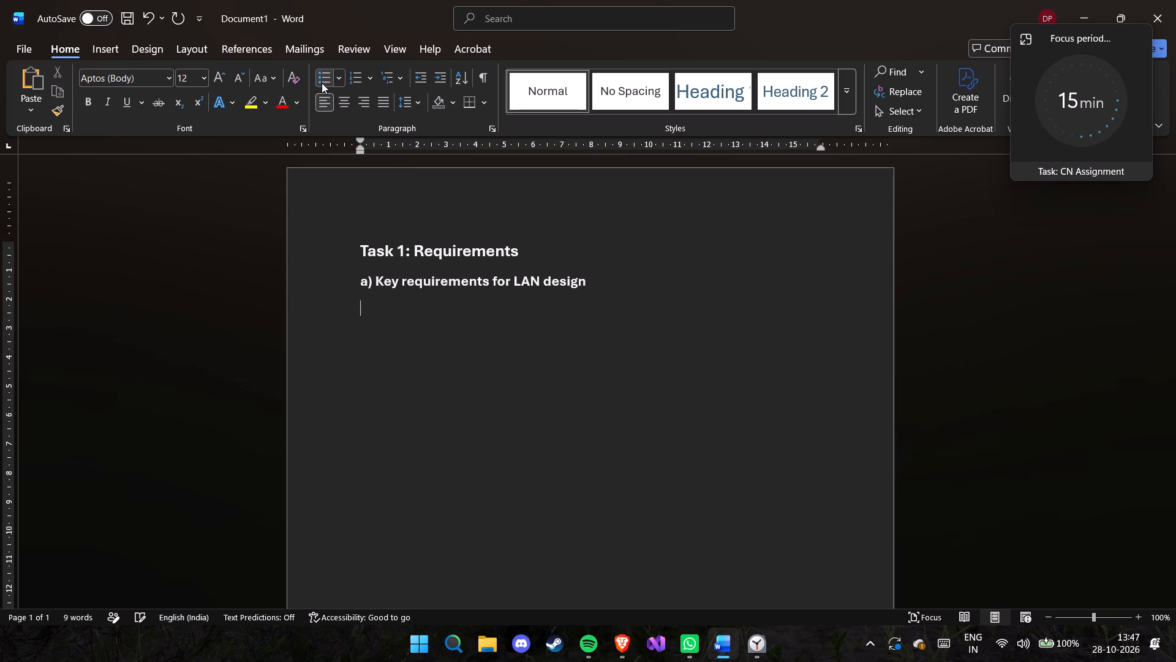
pyautogui.click(595, 289)
pyautogui.click(556, 304)
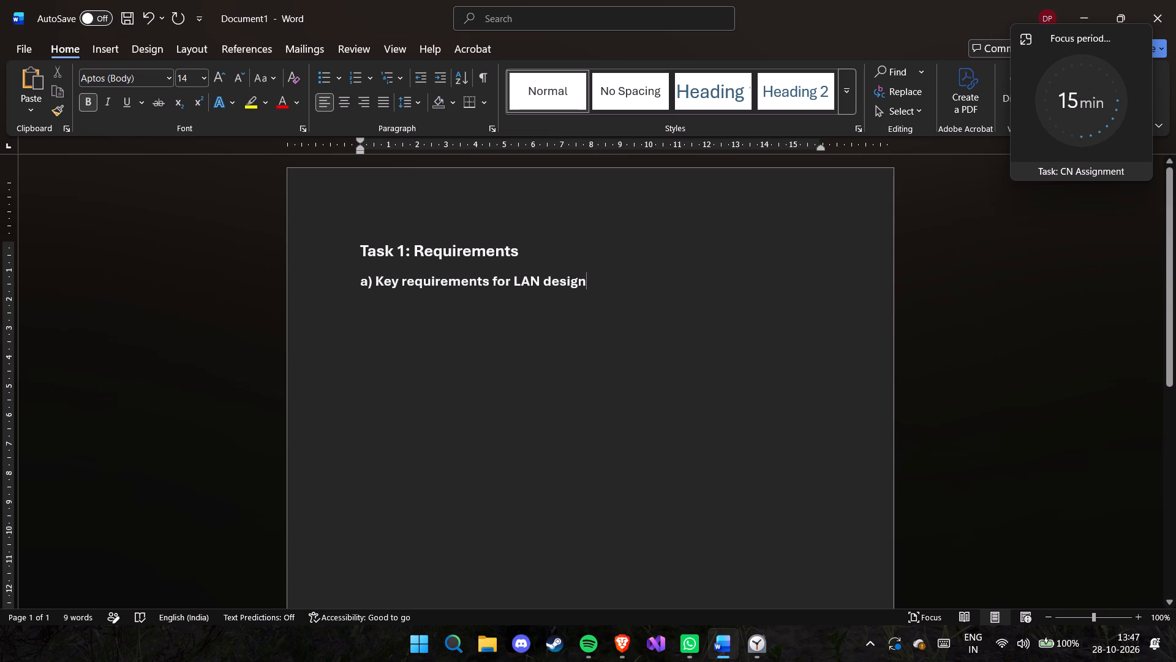
pyautogui.press('BackSpace')
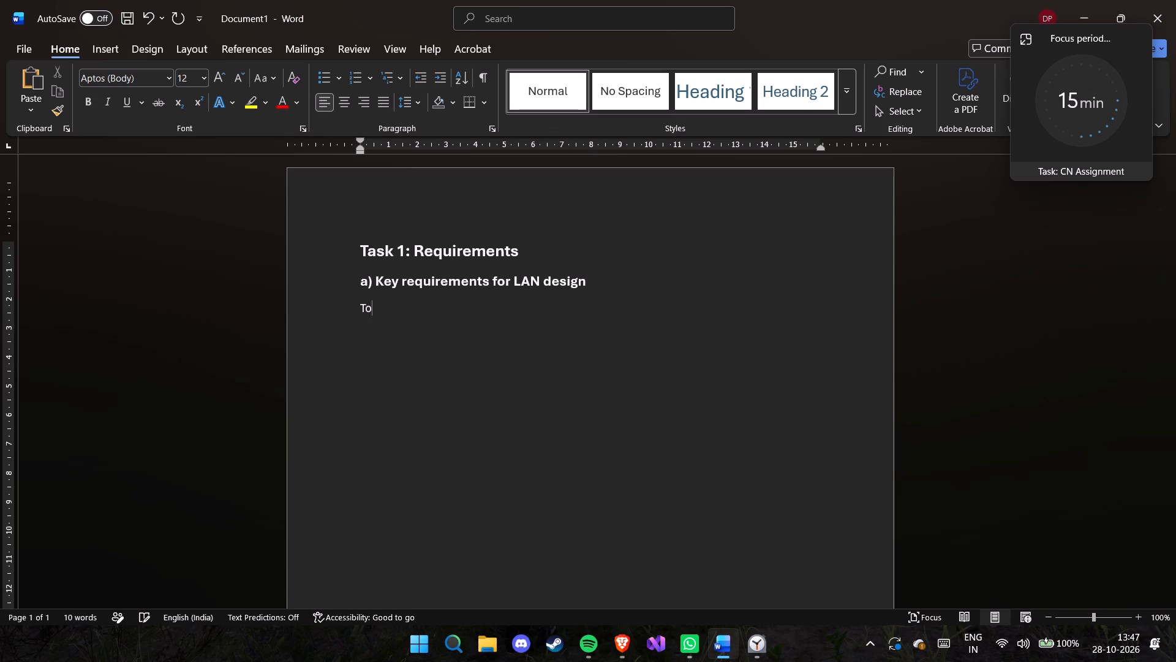
pyautogui.press('BackSpace')
pyautogui.press('BackSpace')
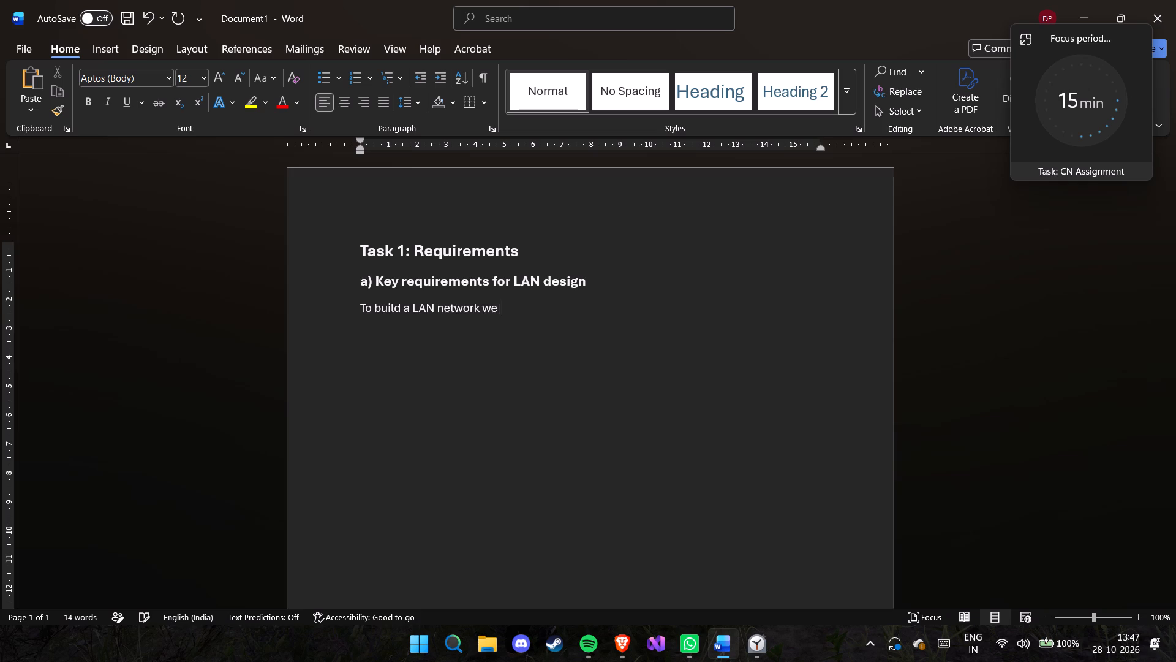
pyautogui.press('BackSpace')
pyautogui.write('ly need')
pyautogui.press('space')
pyautogui.write('various')
pyautogui.press('space')
# Check the key LAN components in the IPCisco article and extend the Word sentence to read "we firstly need various devices".
pyautogui.hotkey('alt', 'Tab')
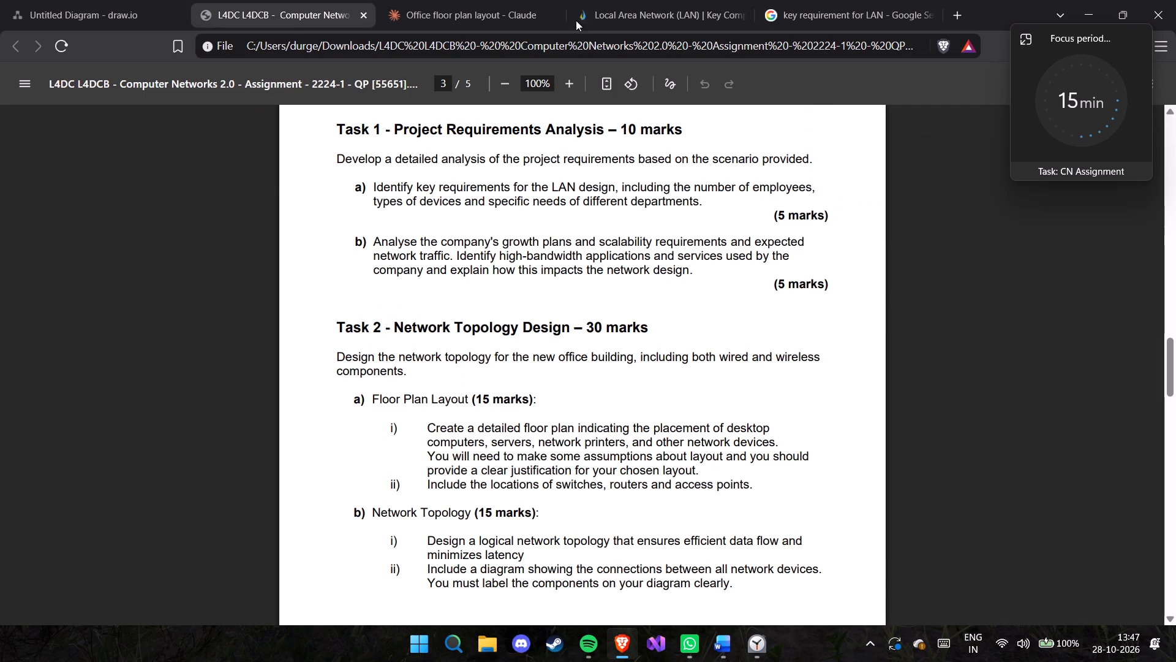
pyautogui.click(723, 0)
pyautogui.scroll(5, 619, 379)
pyautogui.scroll(-1, 619, 379)
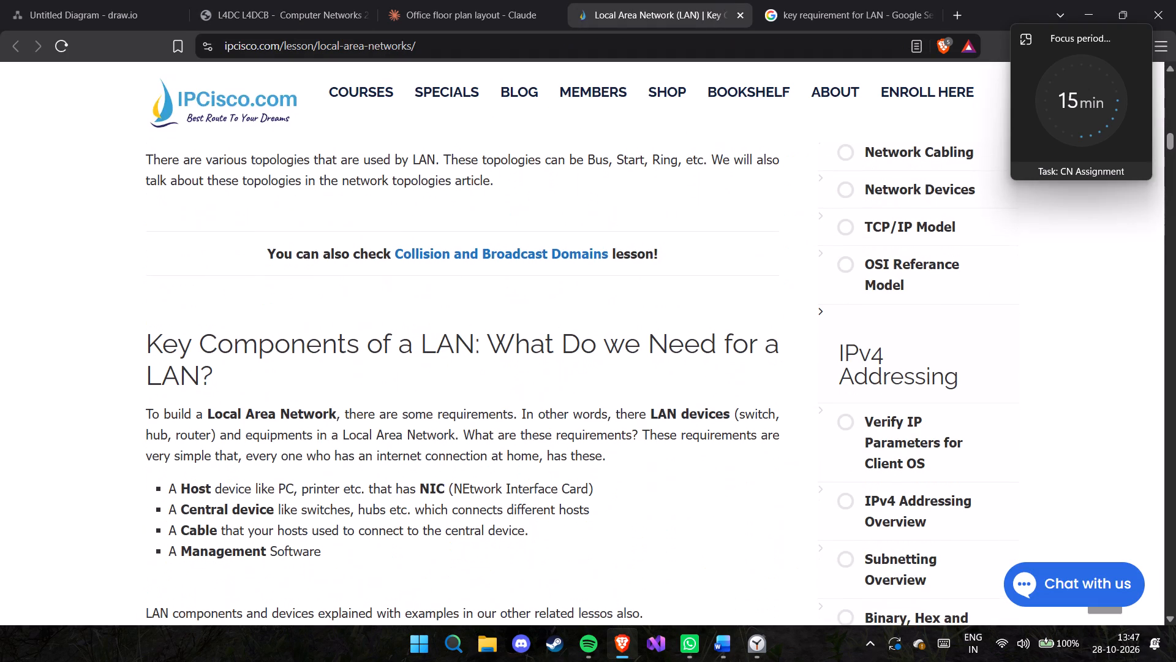
pyautogui.scroll(-1, 619, 379)
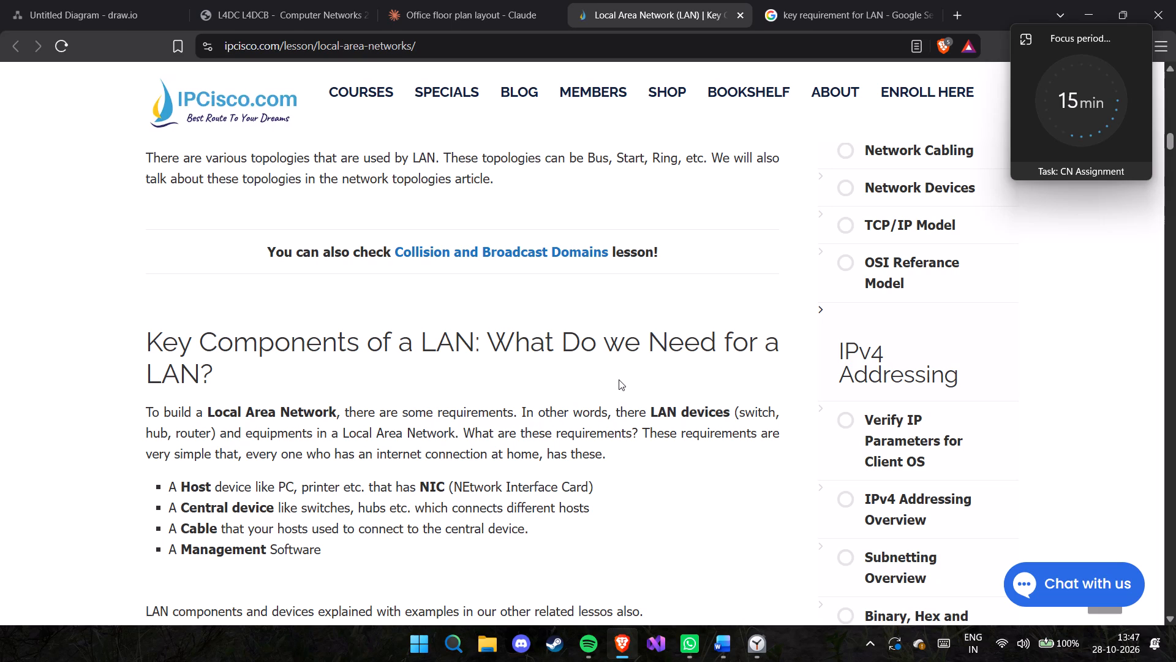
pyautogui.hotkey('alt', 'Tab')
pyautogui.hotkey('ctrl', 'BackSpace')
pyautogui.hotkey('ctrl', 'BackSpace')
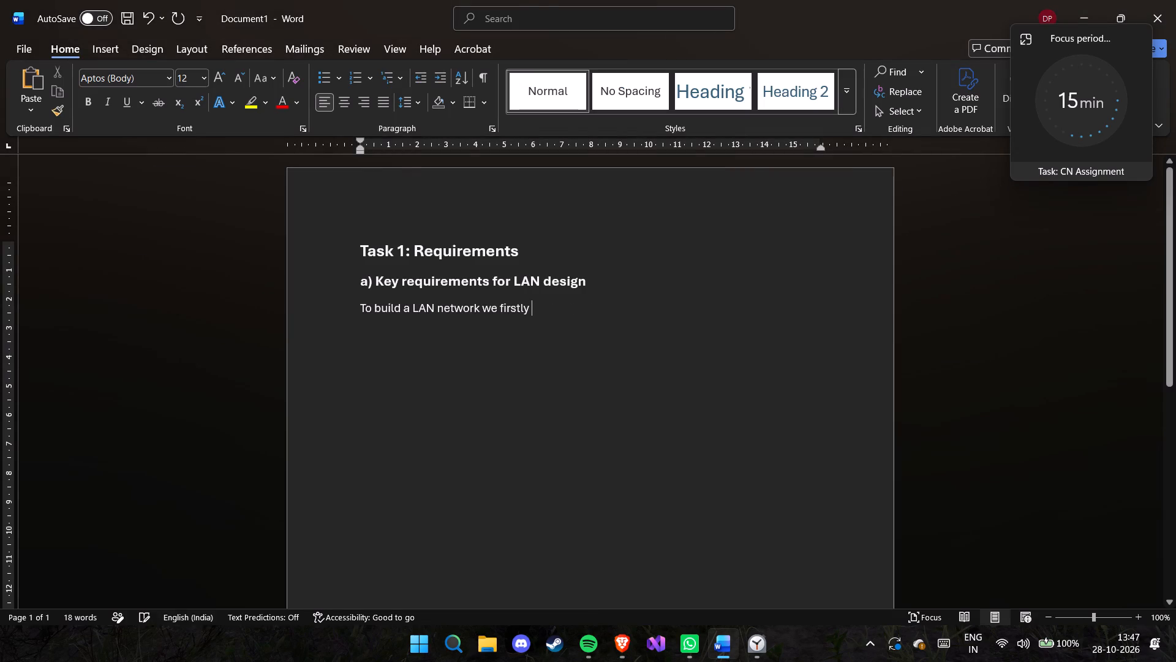
pyautogui.write('need various devices')
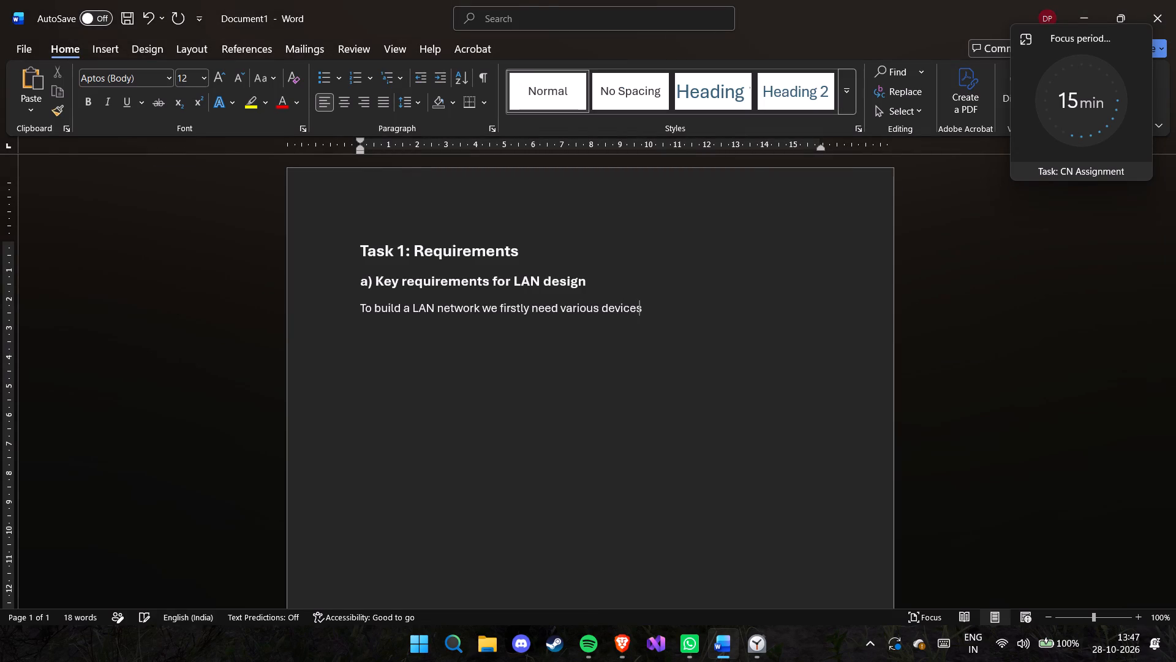
# Complete the sentence with "which are related to internet." and start a new line below it.
pyautogui.press('space')
pyautogui.write('which are related to')
pyautogui.press('space')
pyautogui.write('net')
pyautogui.hotkey('ctrl', 'BackSpace')
pyautogui.hotkey('alt', 'Tab')
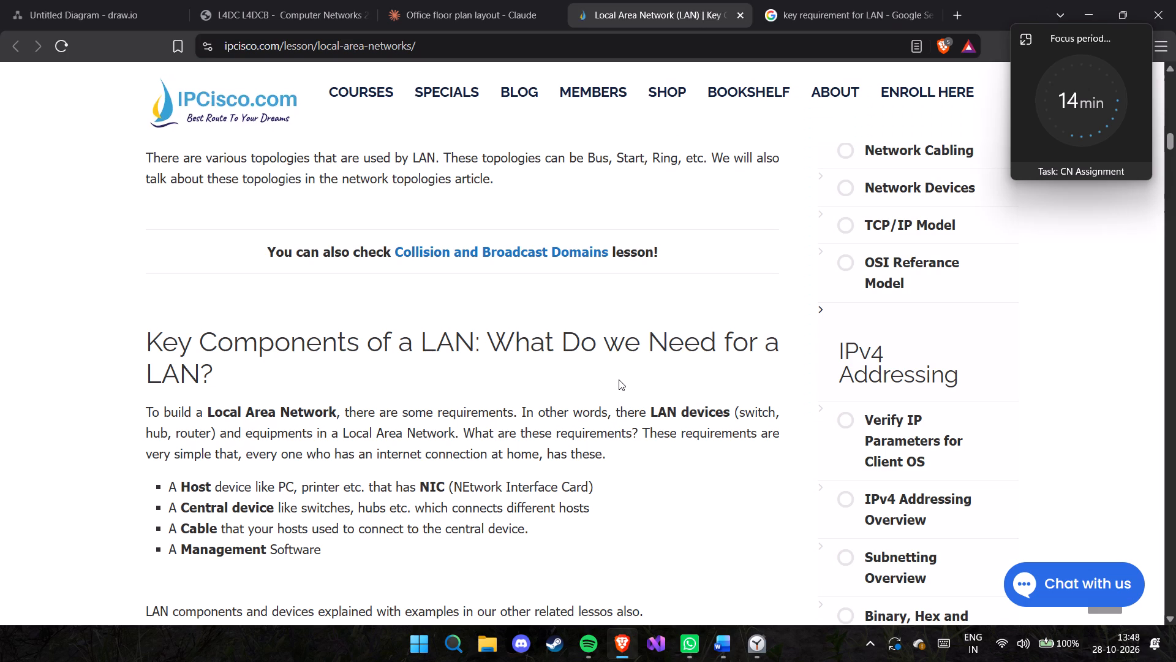
pyautogui.hotkey('alt', 'Tab')
pyautogui.write('internet')
pyautogui.press('space')
pyautogui.press('BackSpace')
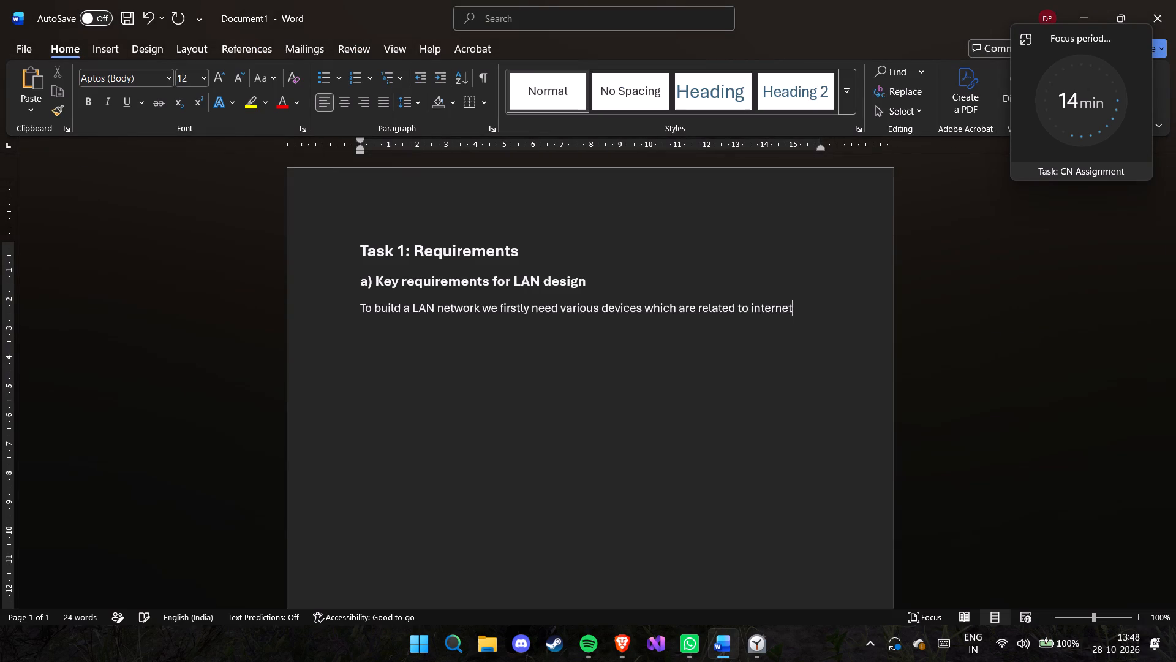
pyautogui.press('/')
pyautogui.press('BackSpace')
pyautogui.write('.')
pyautogui.press('space')
pyautogui.press('Return')
# Review the list under "Key Components of a LAN" in the IPCisco article and return to the Word document.
pyautogui.hotkey('alt', 'Tab')
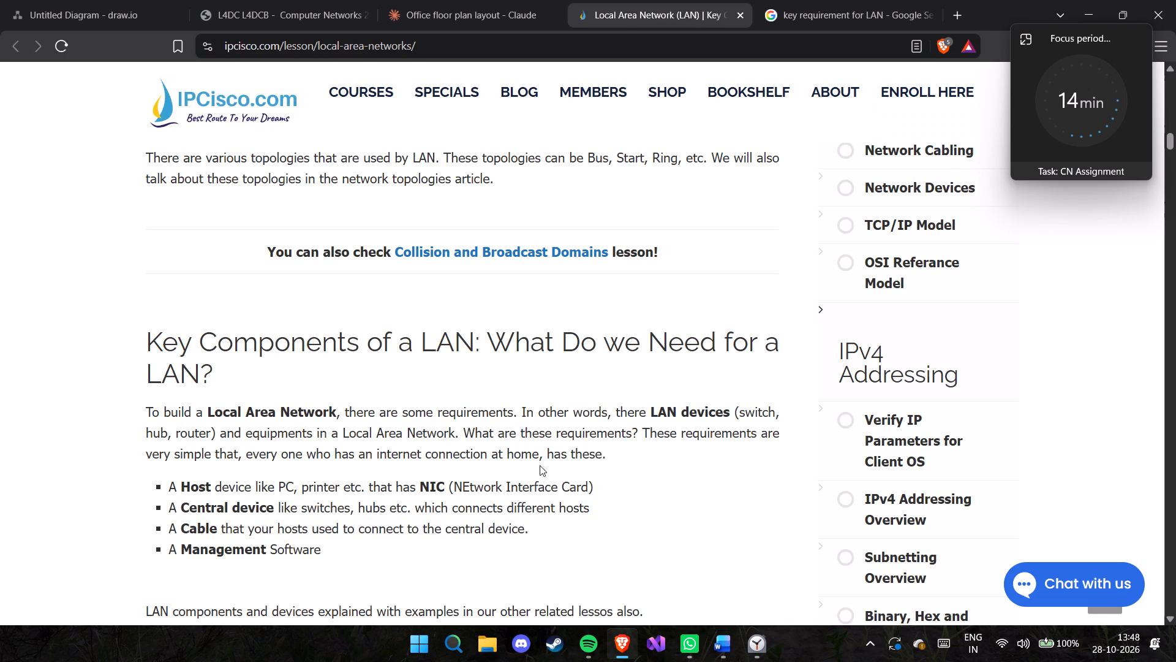
pyautogui.scroll(-2, 541, 465)
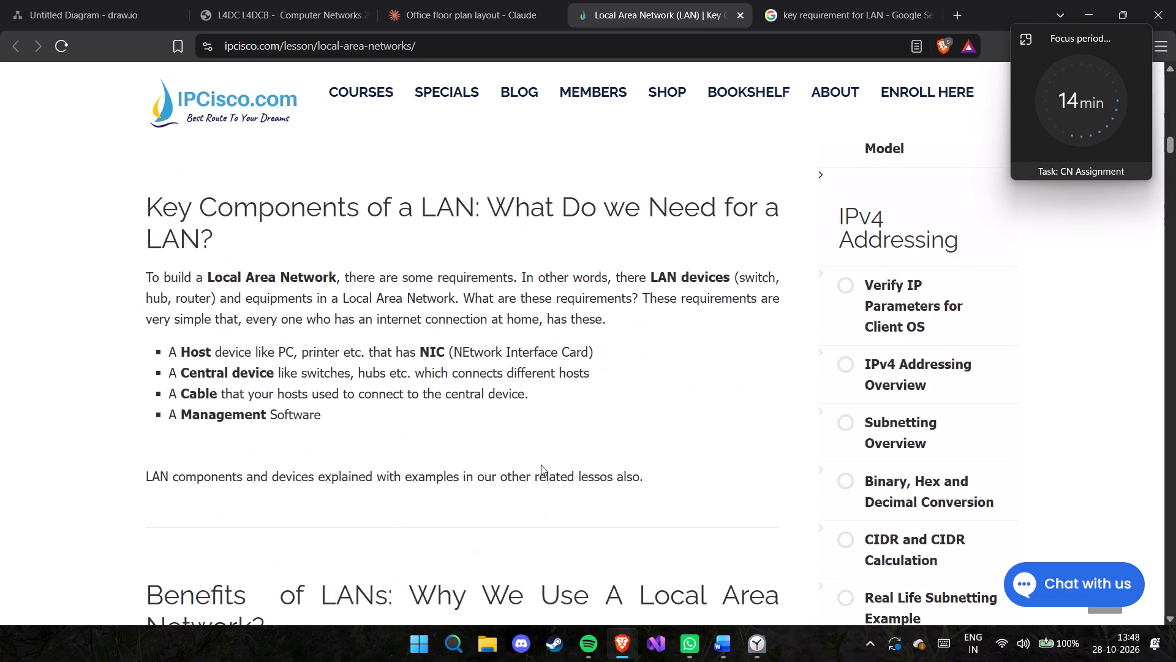
pyautogui.scroll(-1, 541, 465)
pyautogui.hotkey('alt', 'Tab')
pyautogui.hotkey('alt', 'Tab')
pyautogui.hotkey('alt', 'Tab')
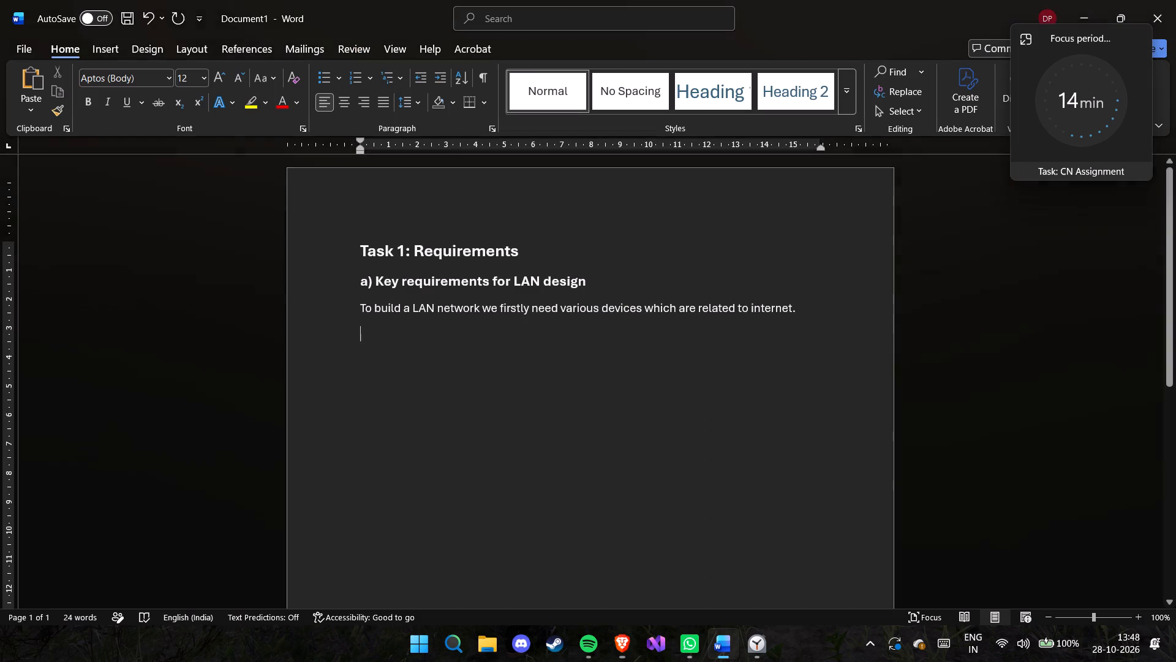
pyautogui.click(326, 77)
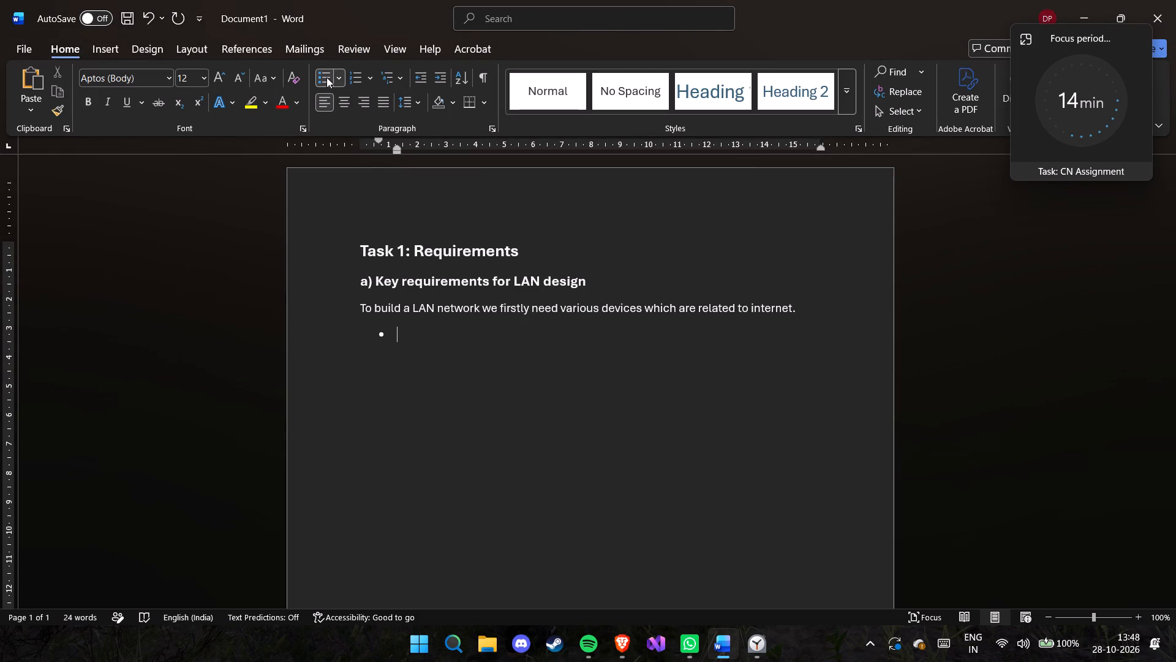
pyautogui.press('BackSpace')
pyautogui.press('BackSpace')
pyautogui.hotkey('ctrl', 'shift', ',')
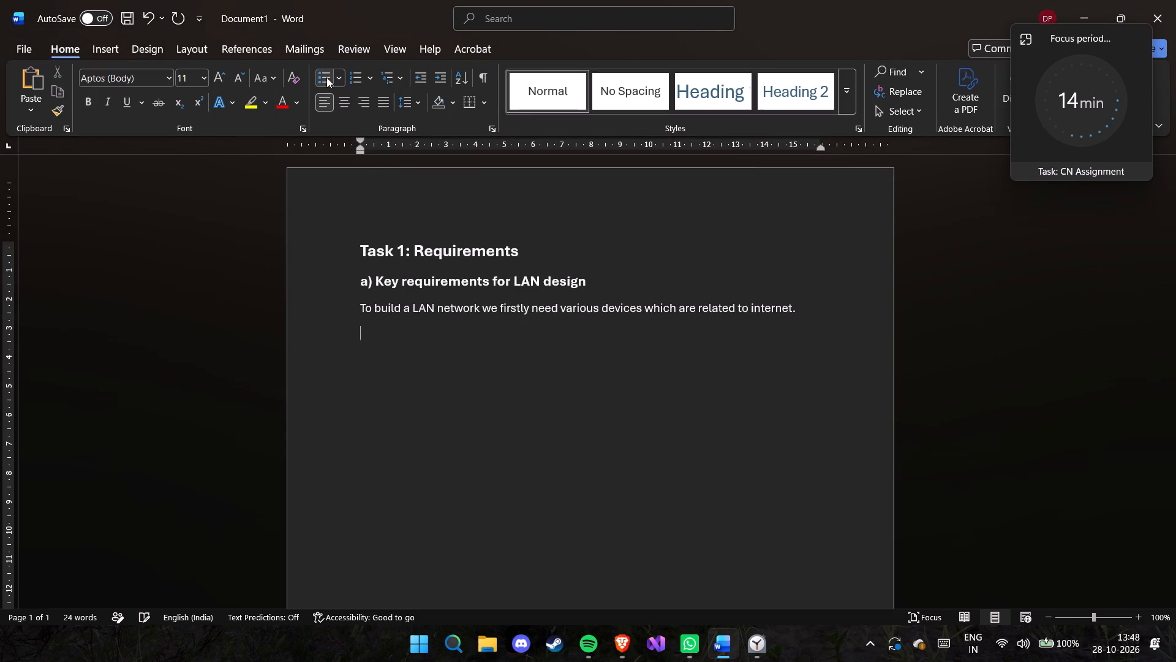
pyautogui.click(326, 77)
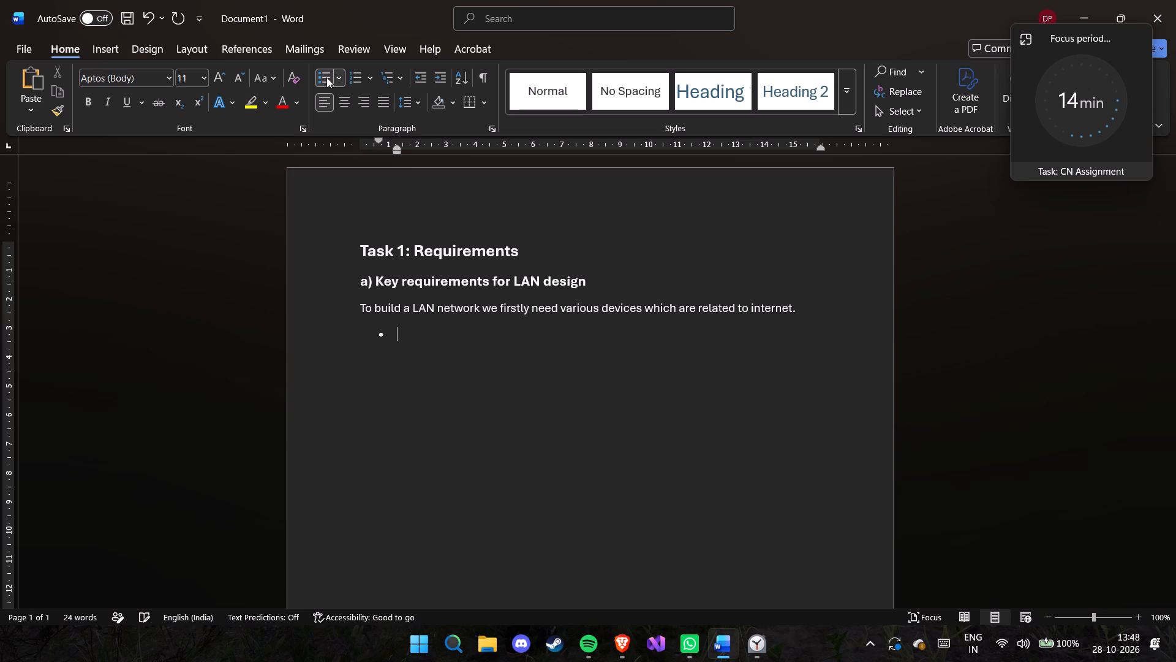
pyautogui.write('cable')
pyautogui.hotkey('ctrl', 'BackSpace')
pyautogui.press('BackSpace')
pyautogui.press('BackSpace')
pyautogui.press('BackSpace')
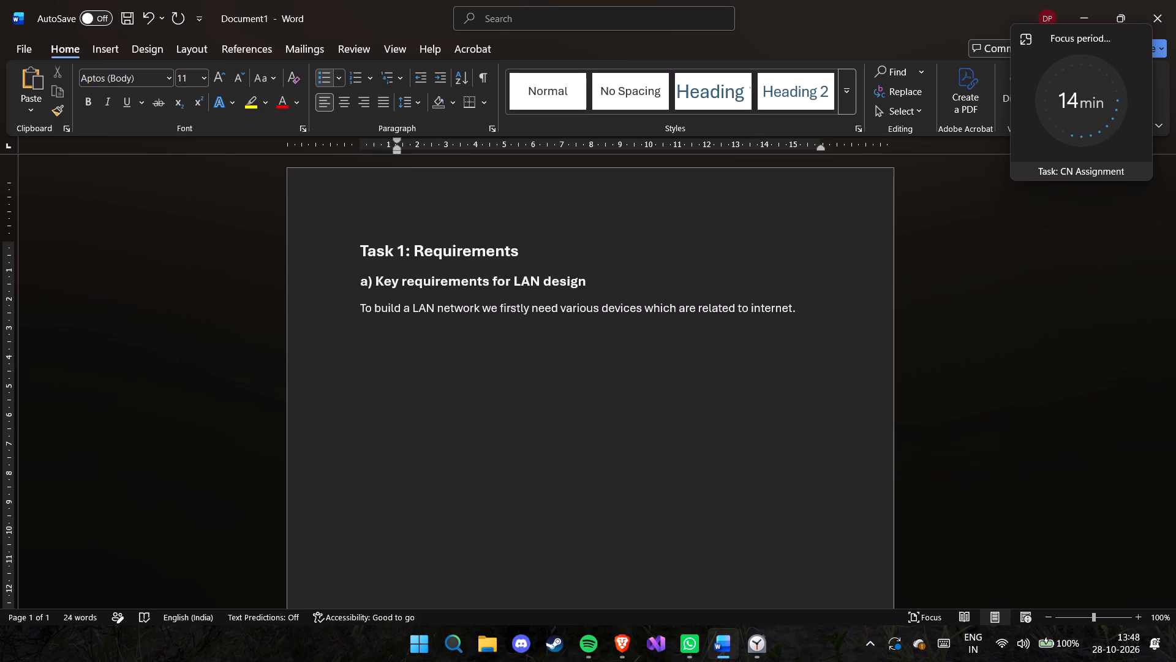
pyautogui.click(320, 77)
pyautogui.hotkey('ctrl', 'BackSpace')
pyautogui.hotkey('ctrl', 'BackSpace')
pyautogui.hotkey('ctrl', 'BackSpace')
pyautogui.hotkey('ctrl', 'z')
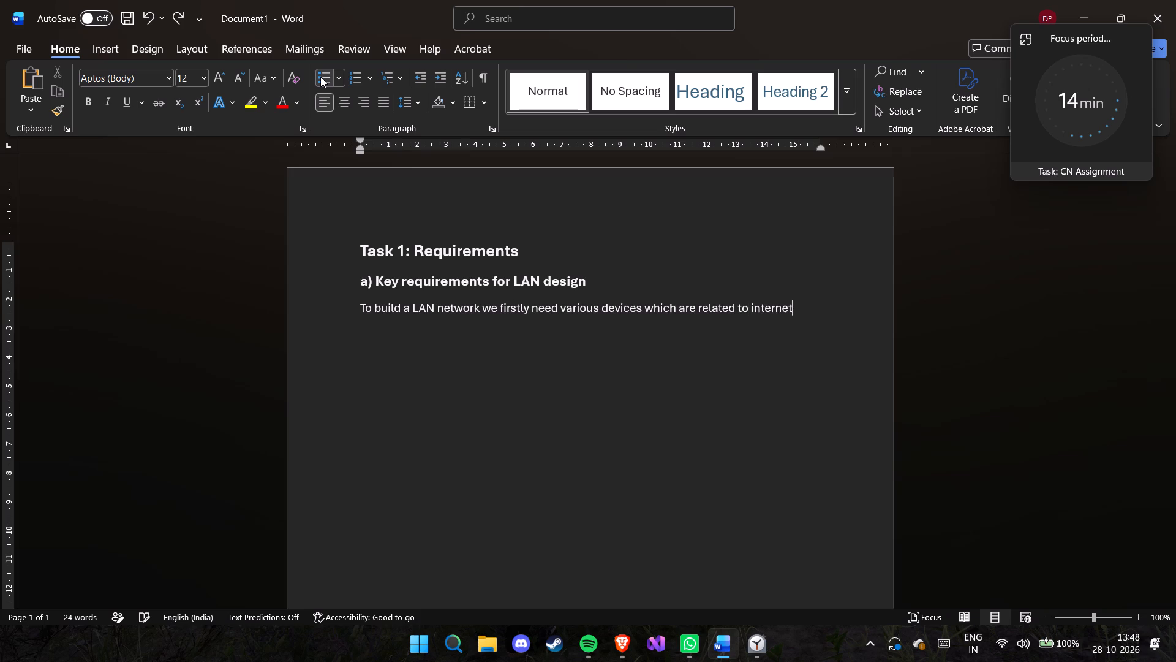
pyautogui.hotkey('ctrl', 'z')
# Start an 11 pt bulleted list below the sentence with the text "A cable is the main".
pyautogui.press('Return')
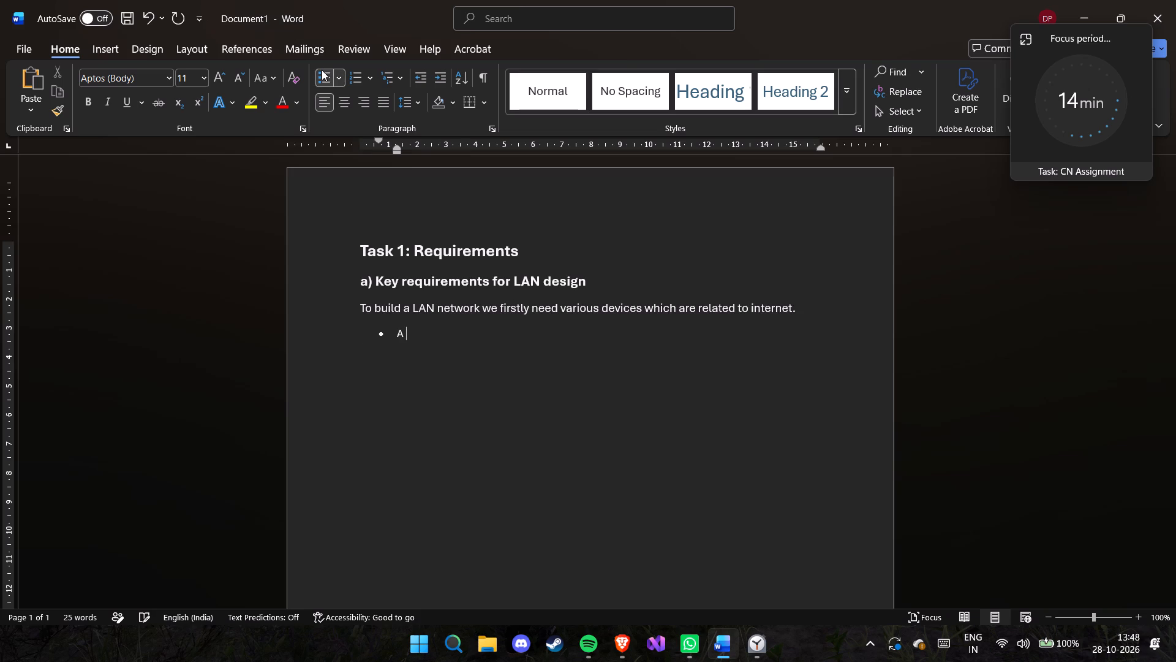
pyautogui.write('cable is the main')
pyautogui.press('space')
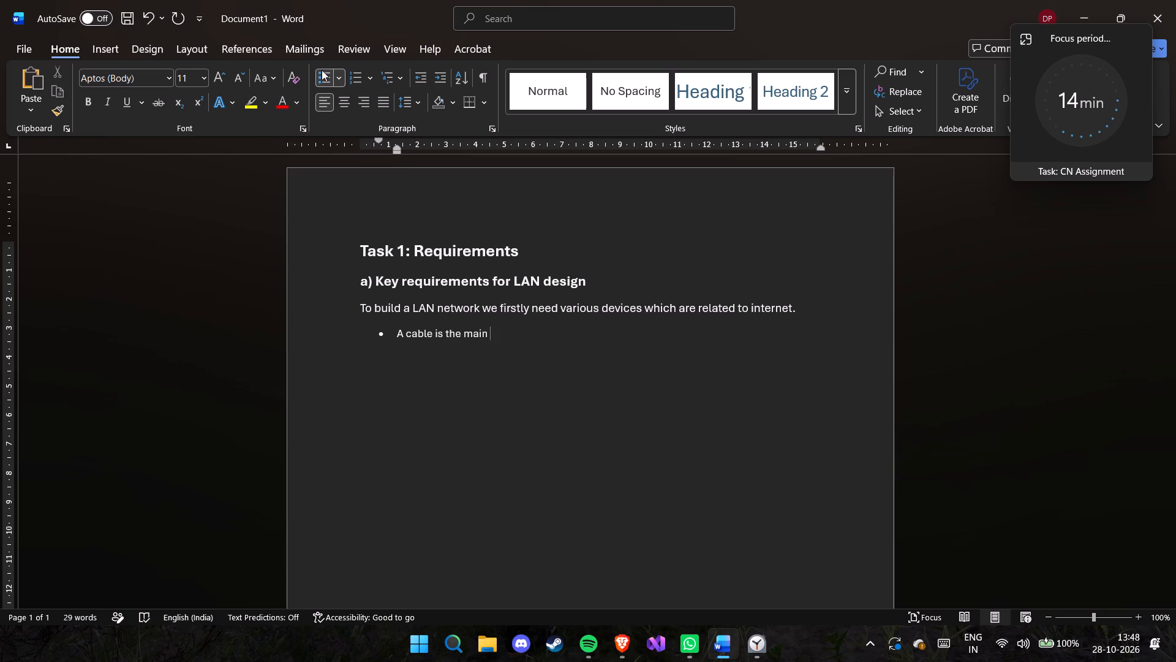
# Review the Task 1 a) requirements and the surrounding tasks in the Computer Networks assignment PDF.
pyautogui.hotkey('alt', 'Tab')
pyautogui.hotkey('alt', 'Tab')
pyautogui.hotkey('alt', 'Tab')
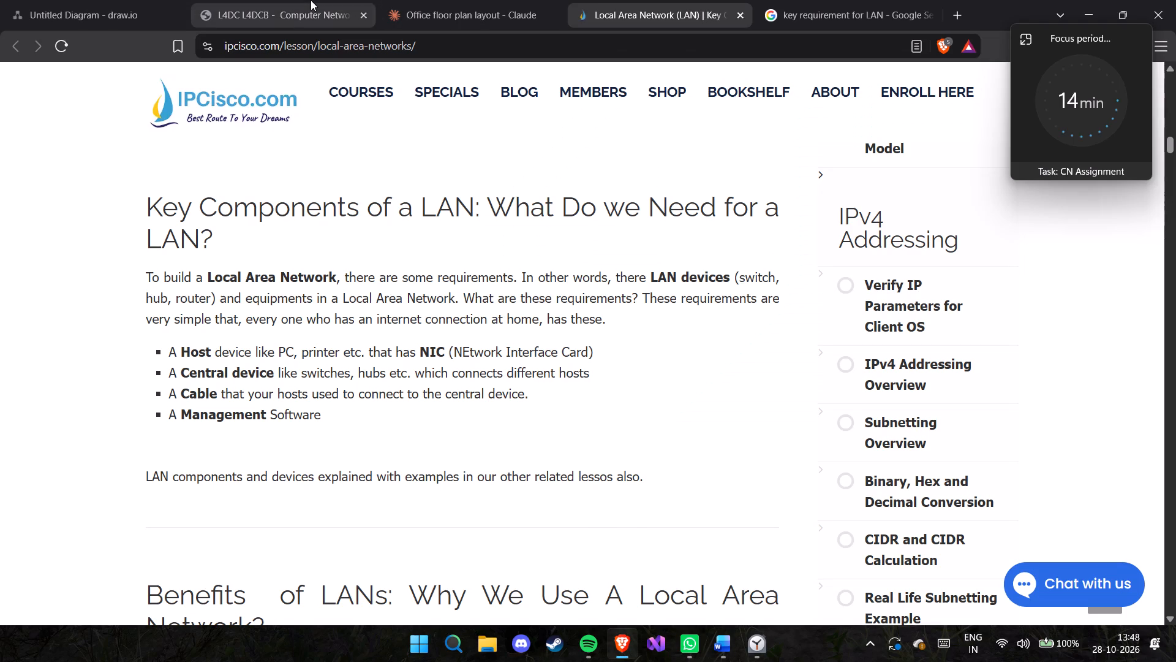
pyautogui.click(311, 0)
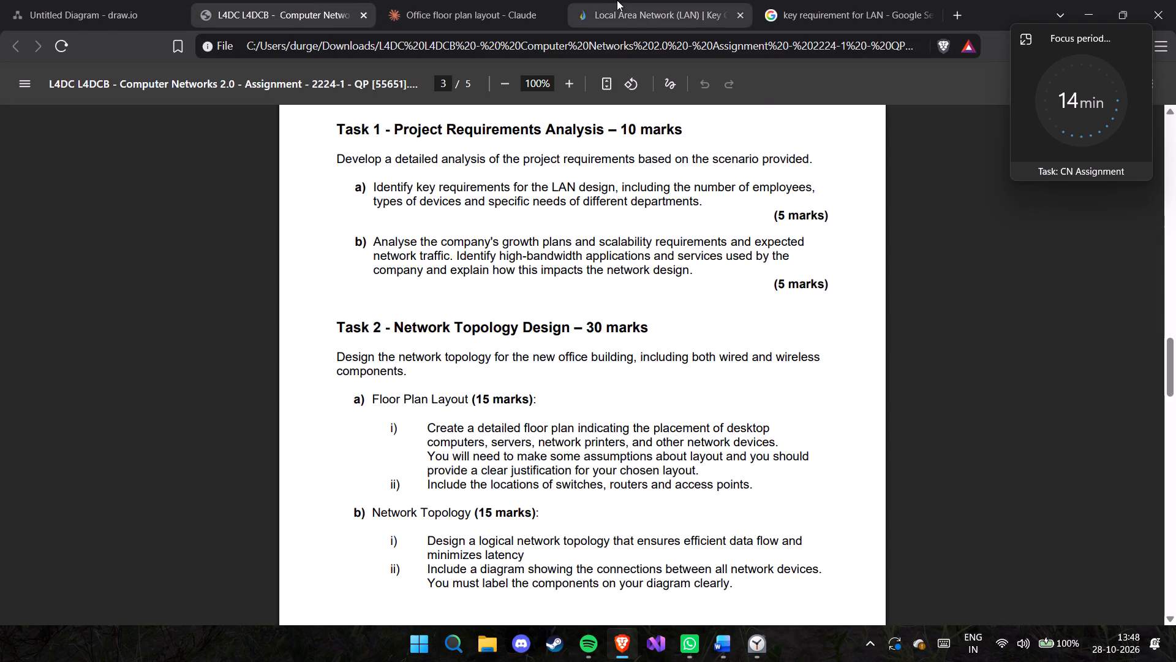
pyautogui.scroll(-5, 599, 283)
pyautogui.scroll(1, 599, 283)
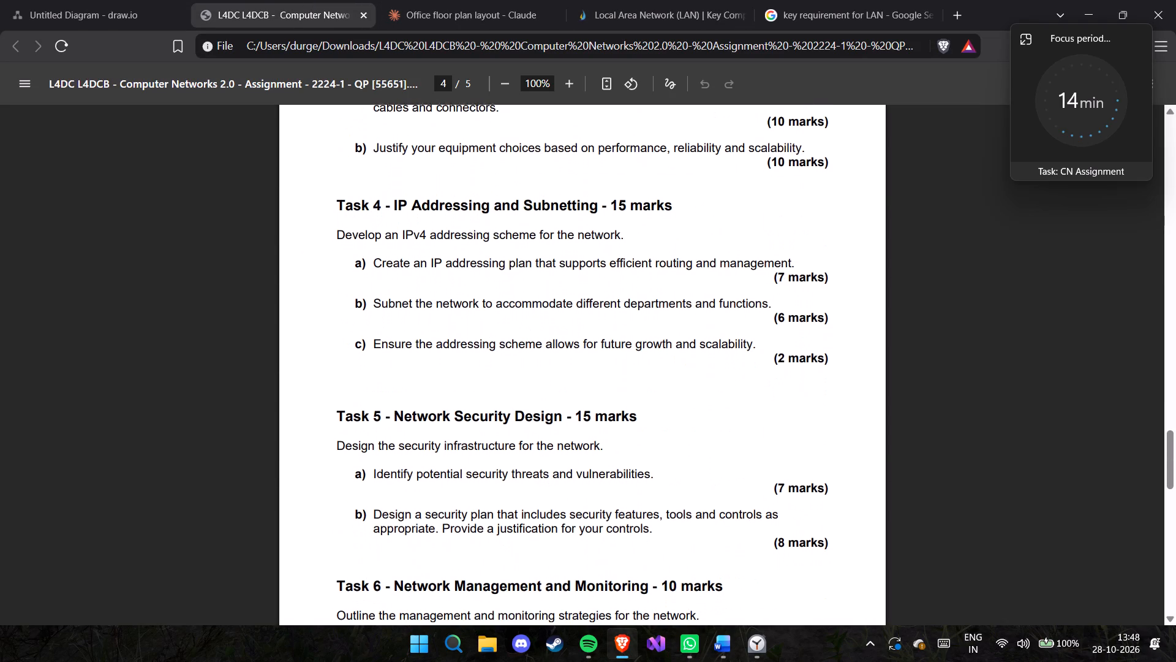
pyautogui.scroll(2, 599, 283)
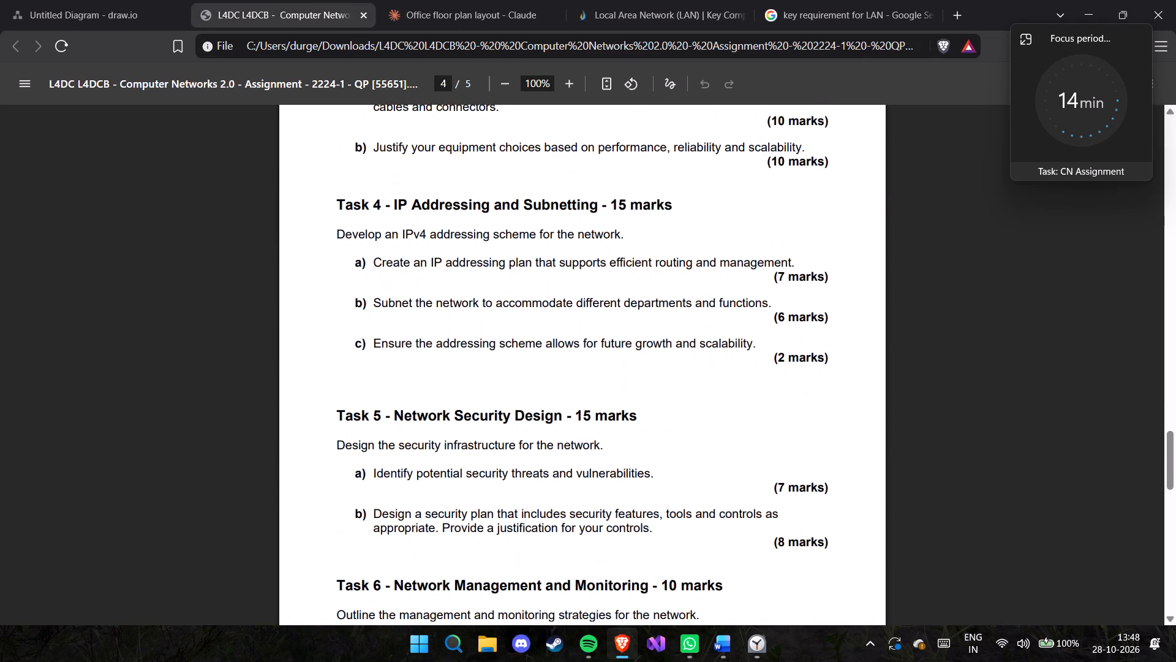
pyautogui.scroll(5, 599, 283)
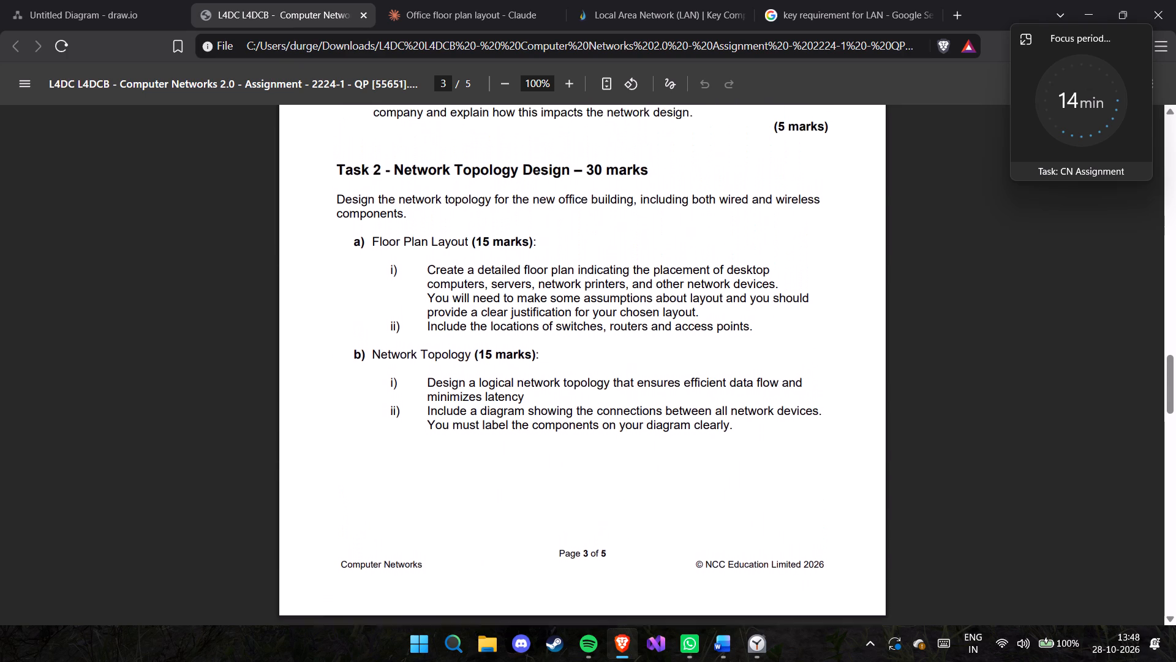
pyautogui.scroll(4, 599, 283)
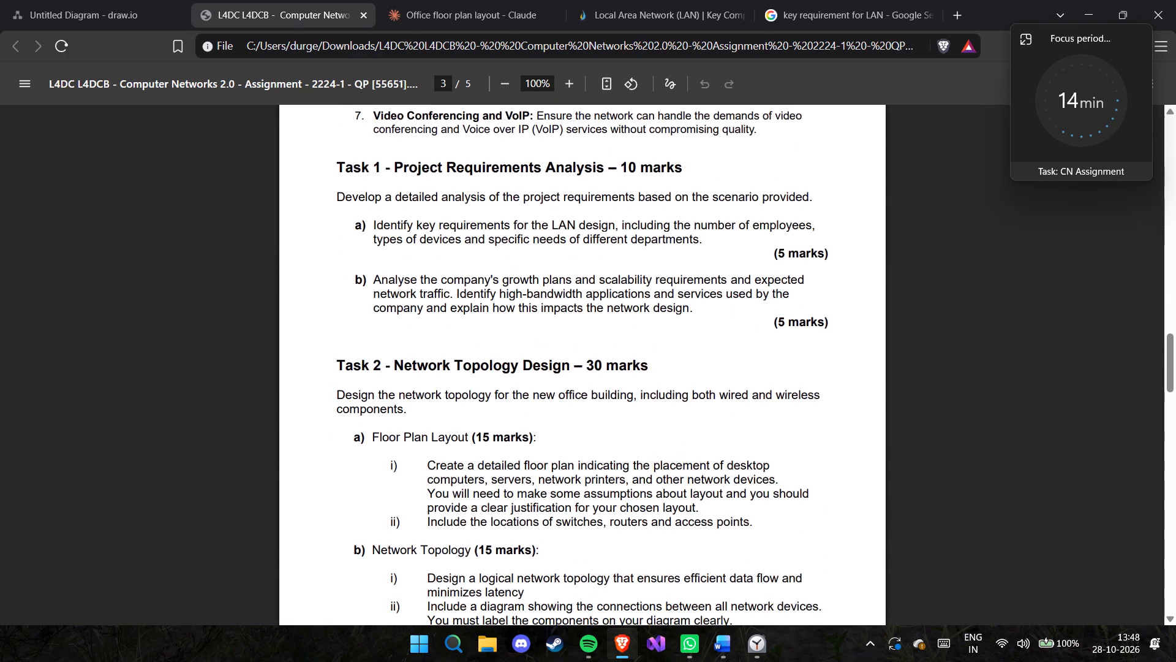
pyautogui.scroll(1, 599, 283)
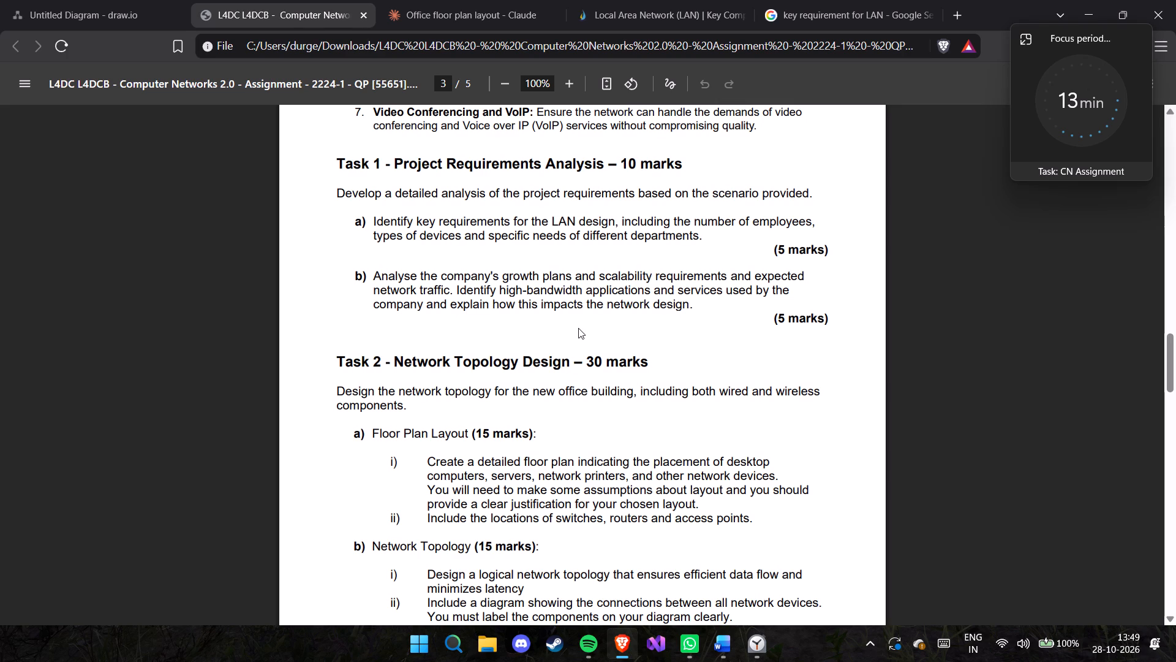
pyautogui.click(447, 2)
pyautogui.click(270, 0)
# Compare the Word draft with the Task 1 brief and the "Key Components of a LAN" section of the IPCisco article.
pyautogui.hotkey('alt', 'Tab')
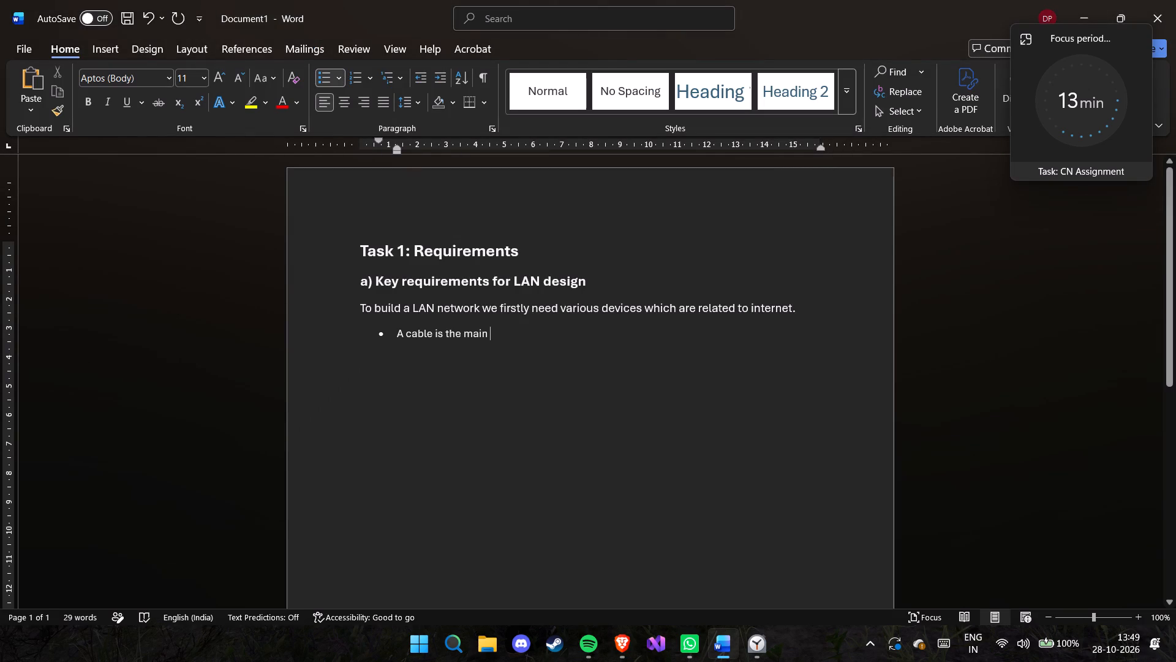
pyautogui.hotkey('alt', 'Tab')
pyautogui.click(612, 0)
pyautogui.click(304, 0)
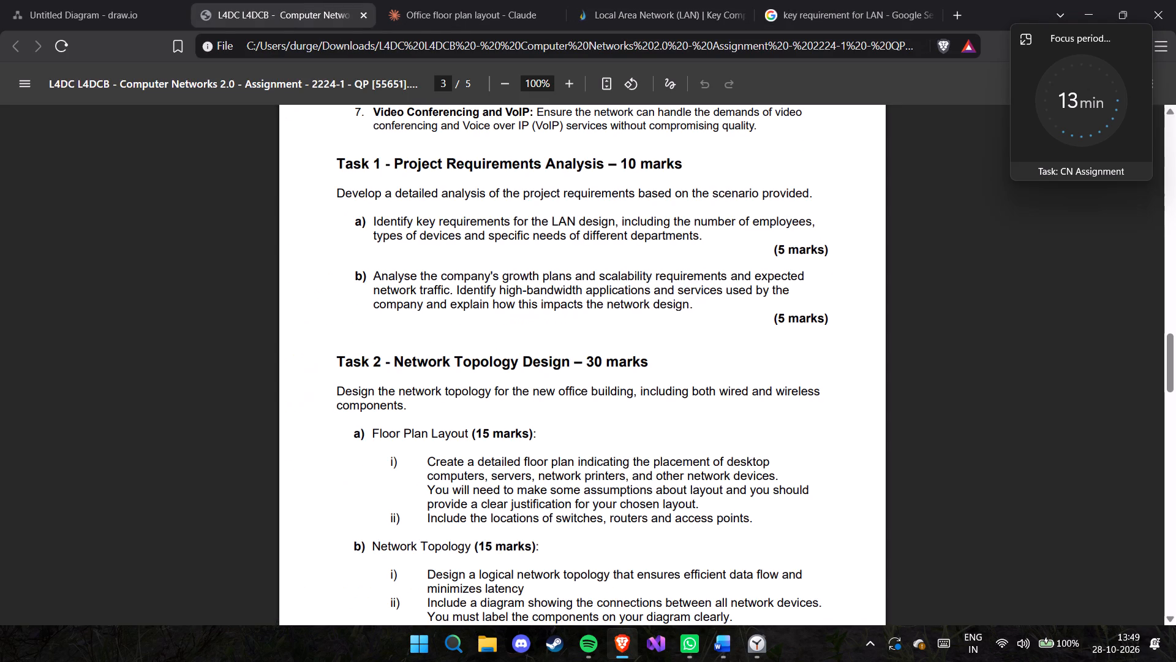
pyautogui.hotkey('alt', 'Tab')
pyautogui.keyDown('ctrl'); pyautogui.scroll(7, 522, 398); pyautogui.keyUp('ctrl')
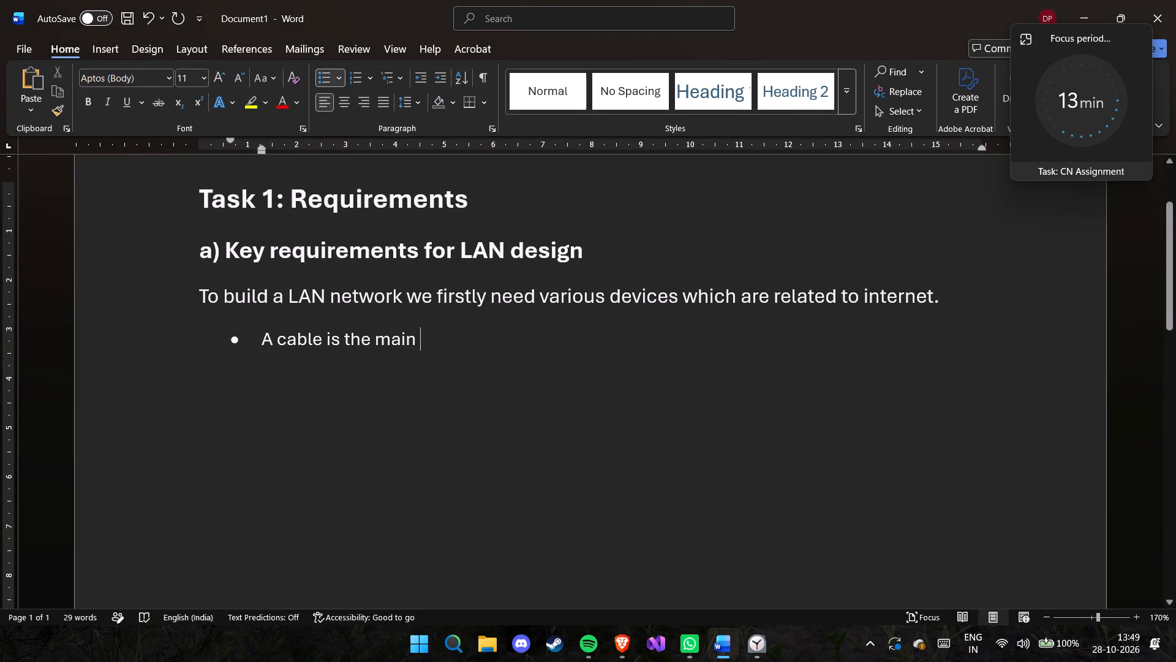
pyautogui.keyDown('ctrl'); pyautogui.scroll(-2, 491, 401); pyautogui.keyUp('ctrl')
pyautogui.hotkey('alt', 'Tab')
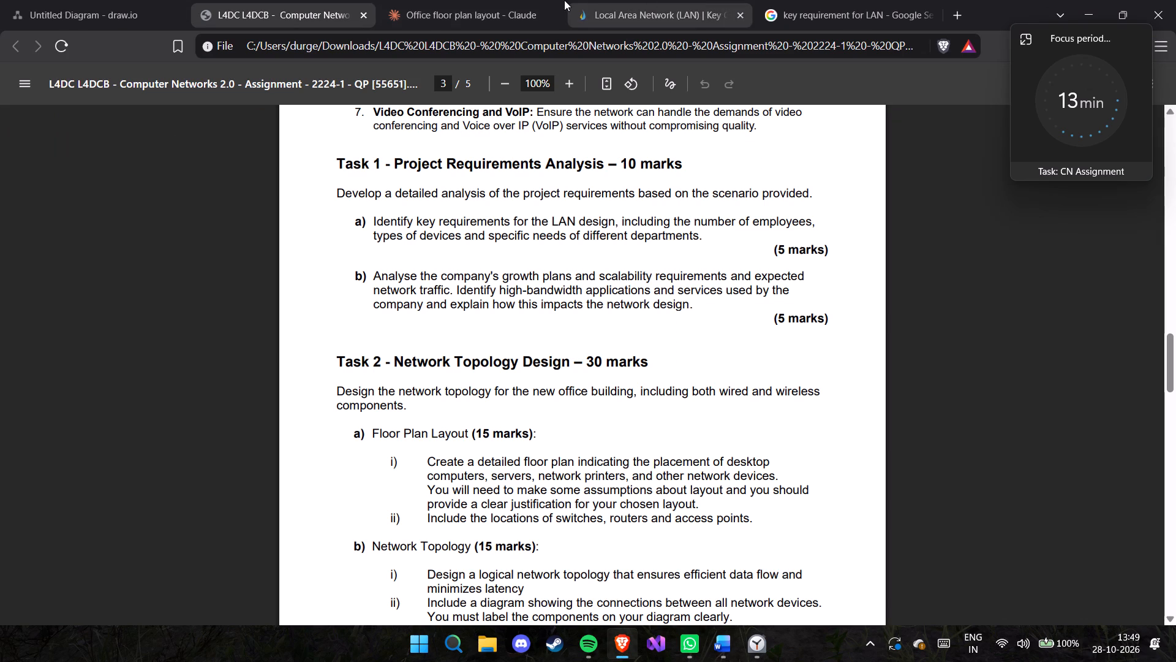
pyautogui.click(655, 0)
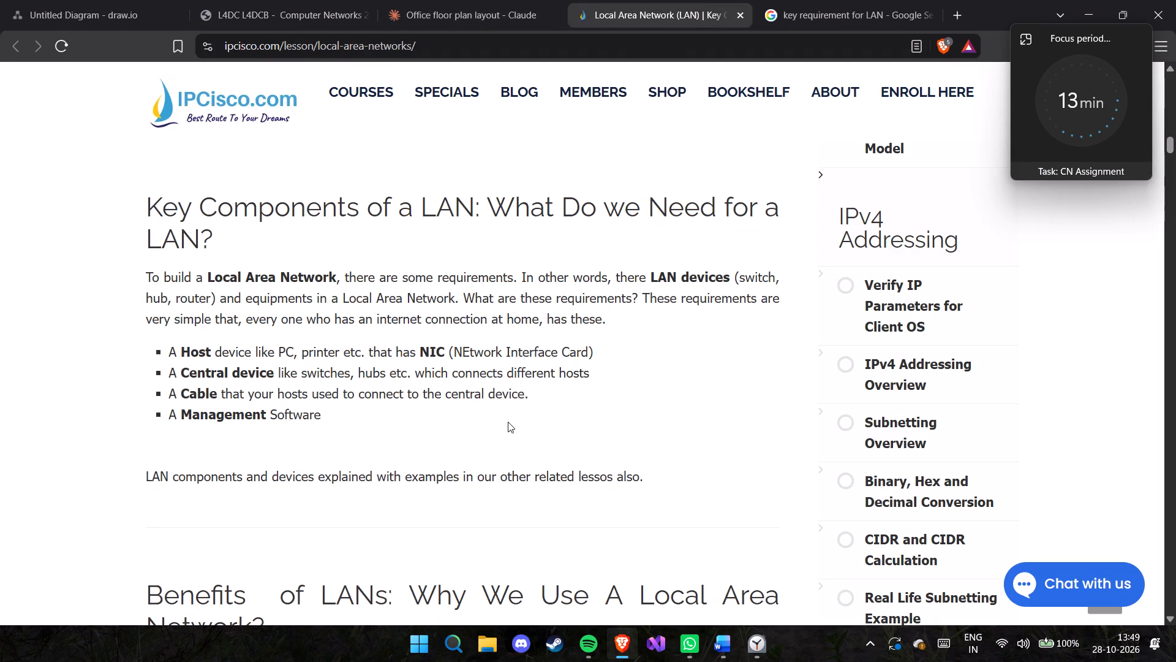
pyautogui.scroll(5, 508, 422)
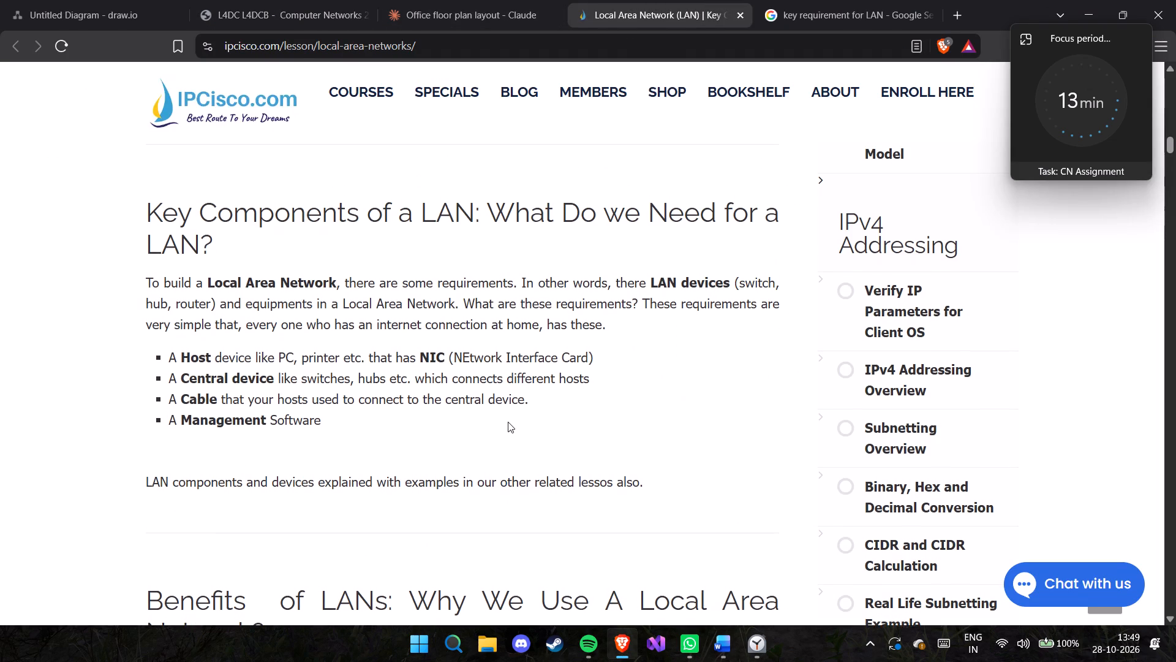
pyautogui.scroll(2, 508, 422)
# Open the Network-Switch.com "What is LAN?" article from the Google results, go to its LAN components, and dismiss the sign-up pop-up.
pyautogui.click(791, 0)
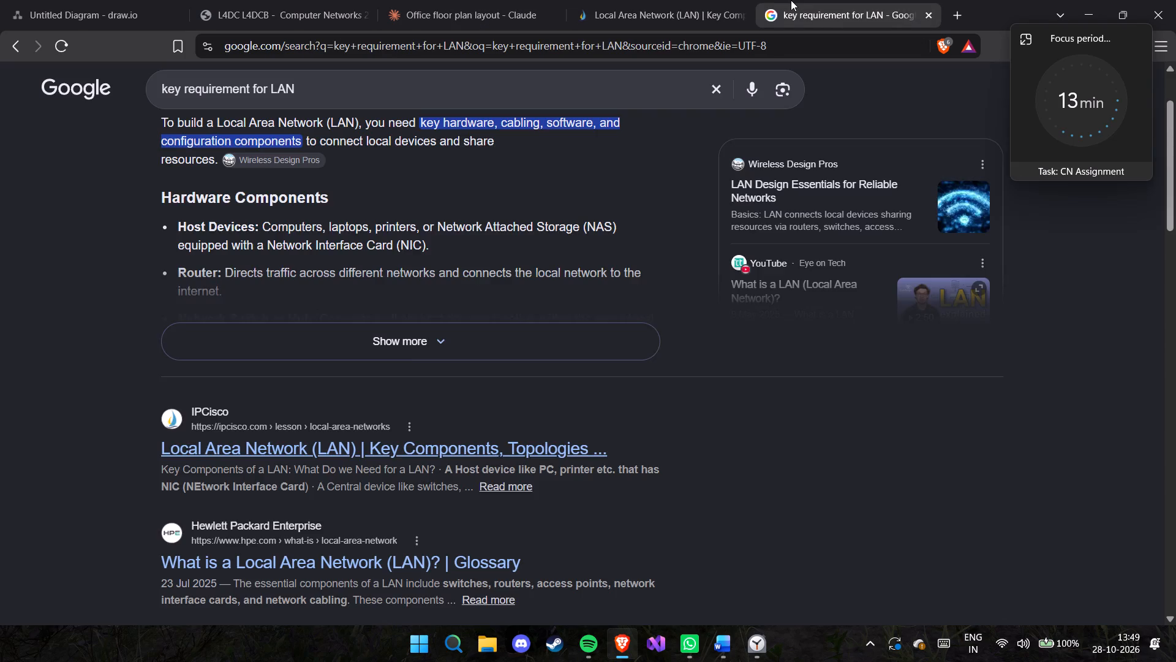
pyautogui.scroll(-2, 413, 357)
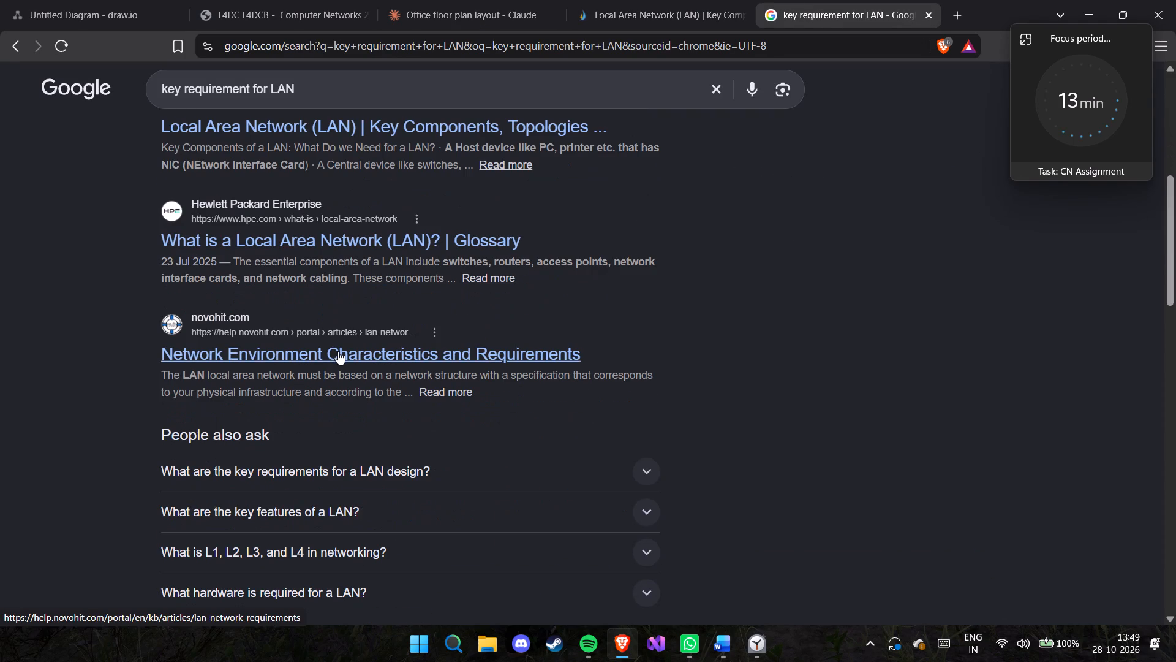
pyautogui.moveTo(338, 351); pyautogui.dragTo(701, 207)
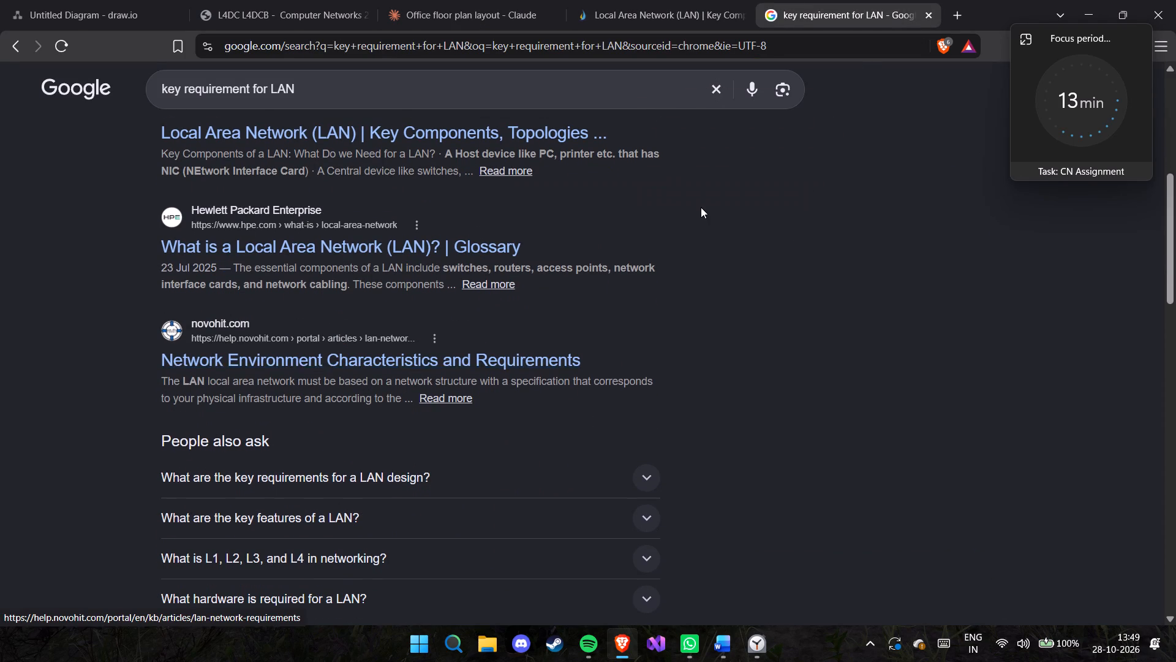
pyautogui.scroll(-4, 701, 207)
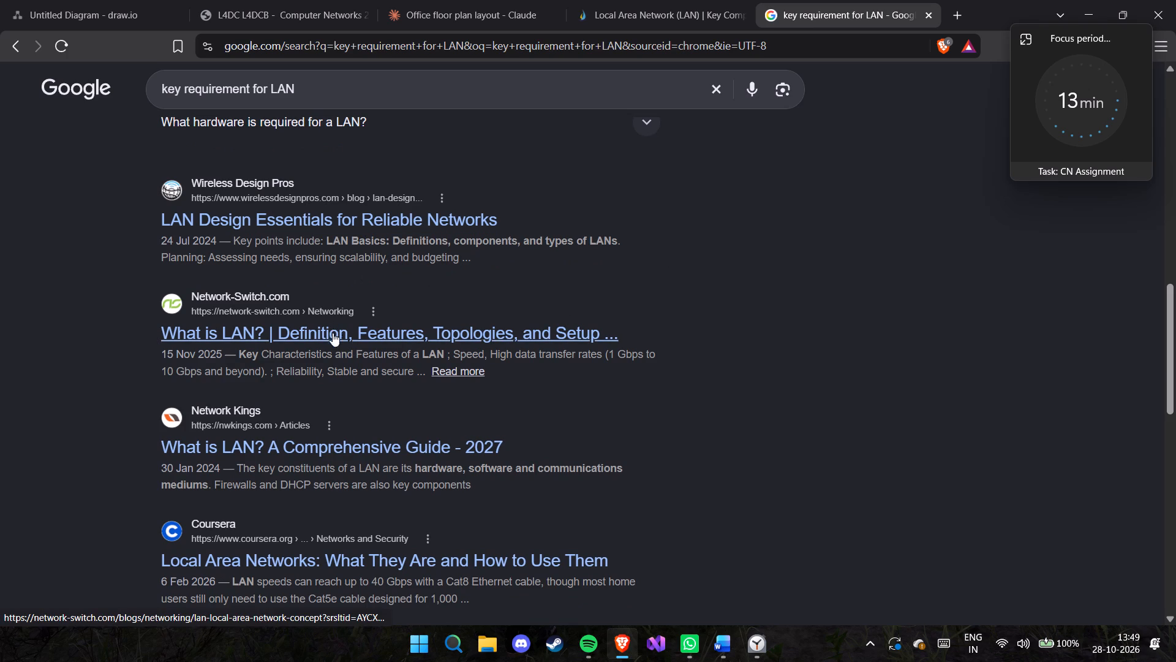
pyautogui.moveTo(334, 336); pyautogui.dragTo(714, 6)
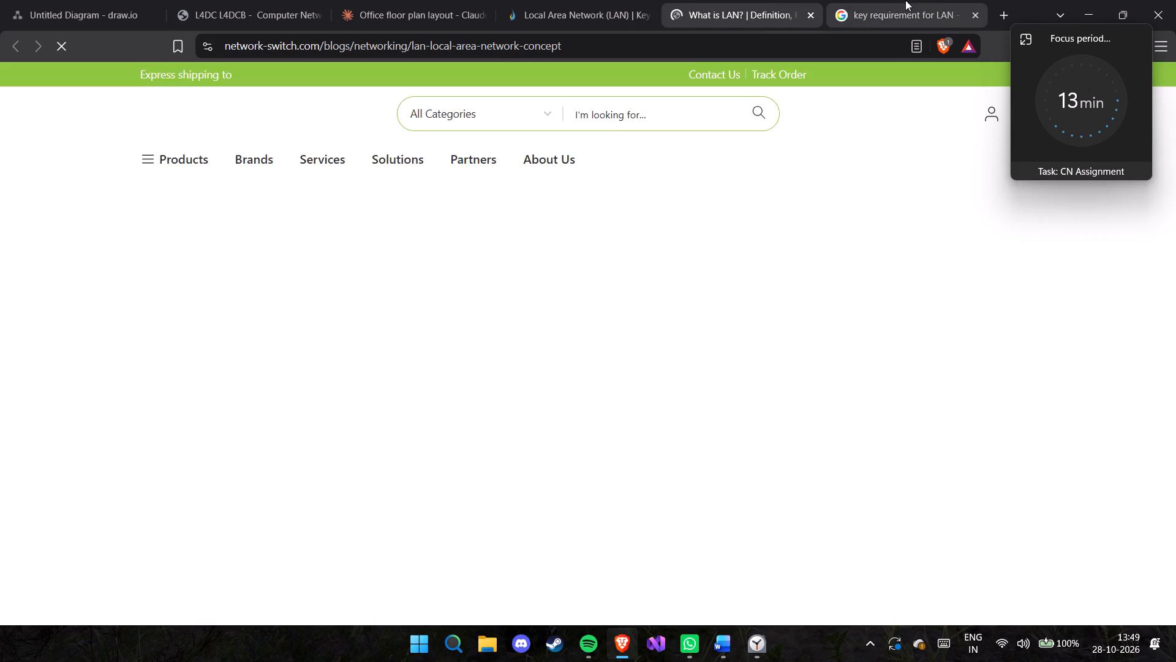
pyautogui.scroll(-6, 627, 305)
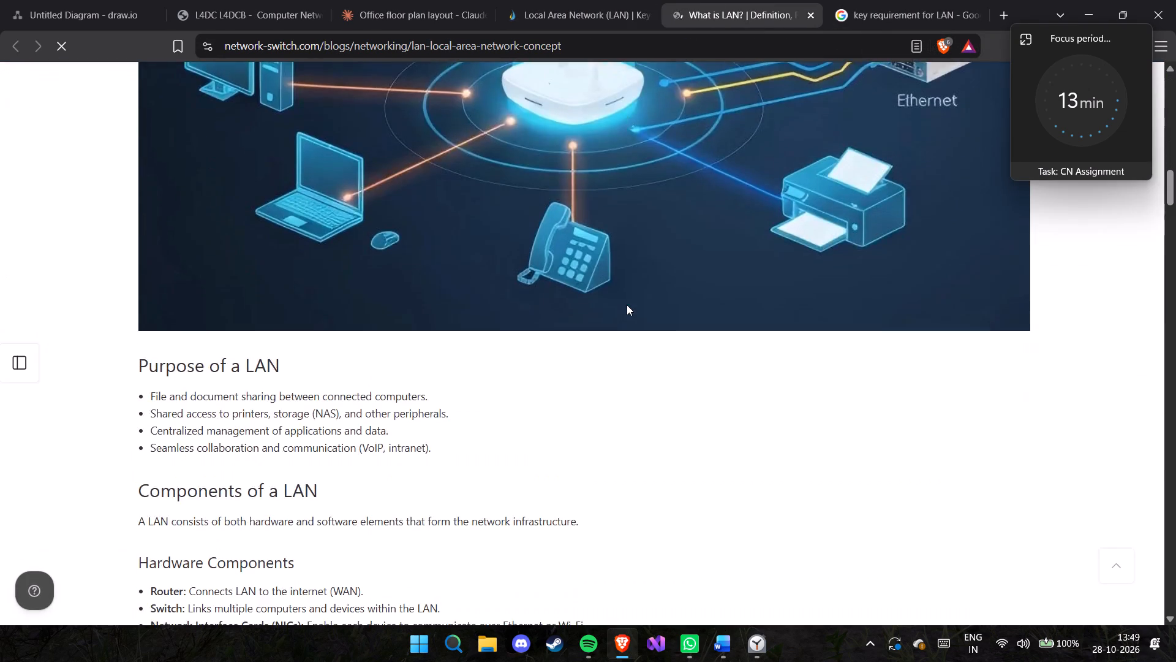
pyautogui.scroll(-7, 627, 305)
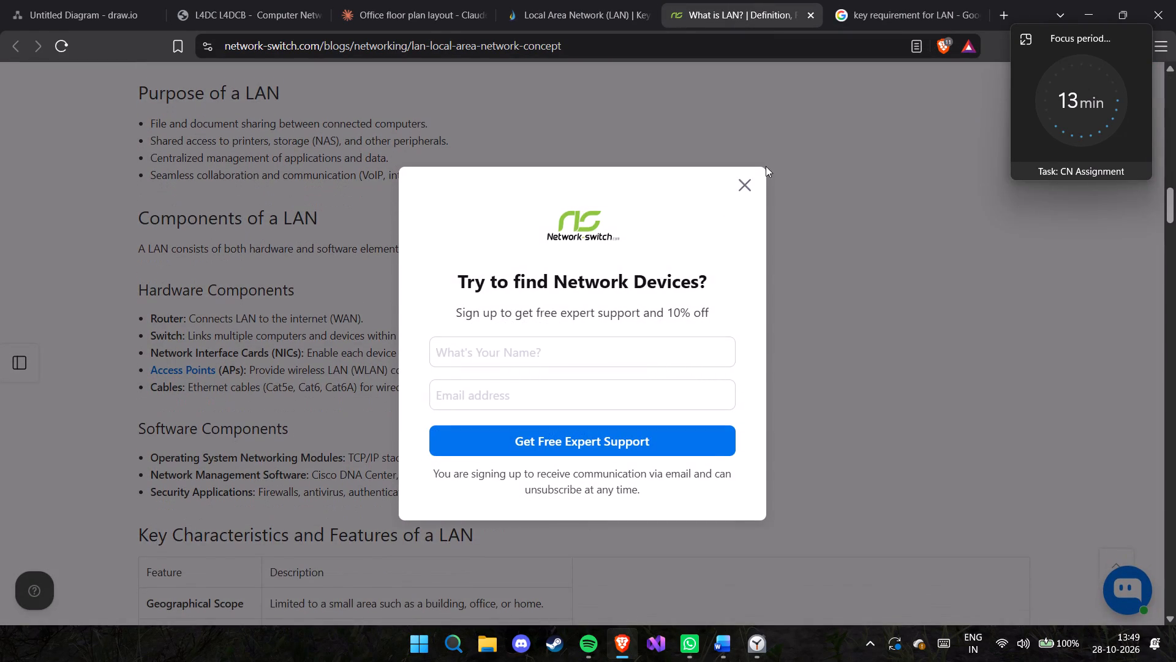
pyautogui.click(750, 189)
# Consult the article's hardware components and extend the Word bullet to read "A cable is the main component to connect".
pyautogui.hotkey('alt', 'Tab')
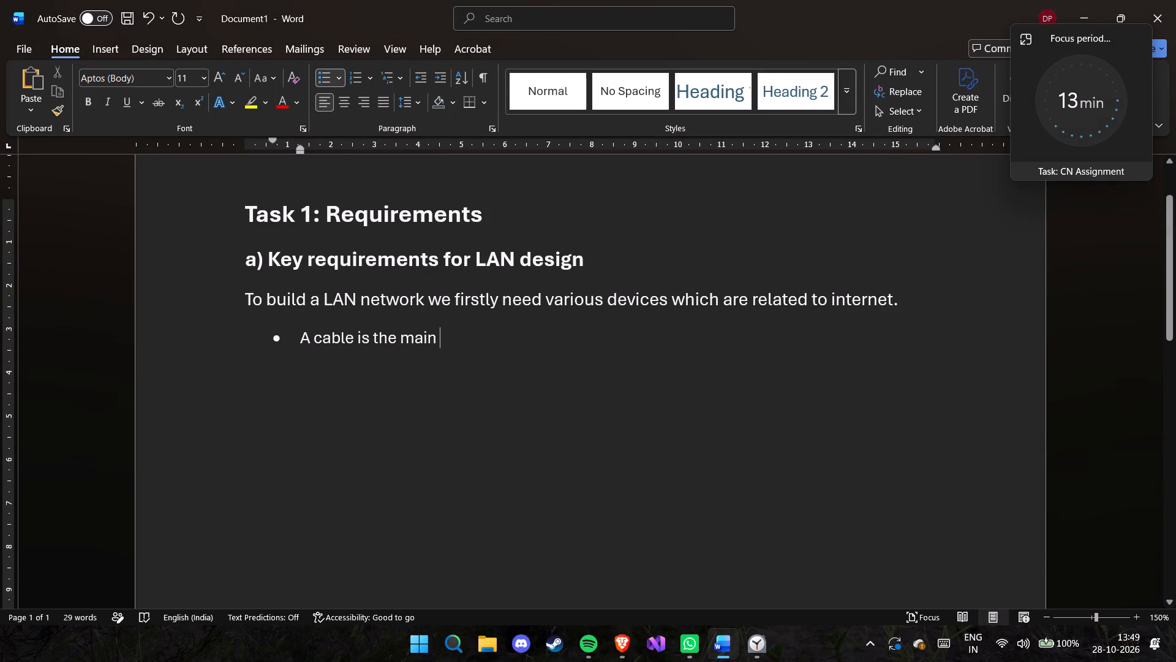
pyautogui.press('x')
pyautogui.hotkey('alt', 'Tab')
pyautogui.scroll(1, 603, 378)
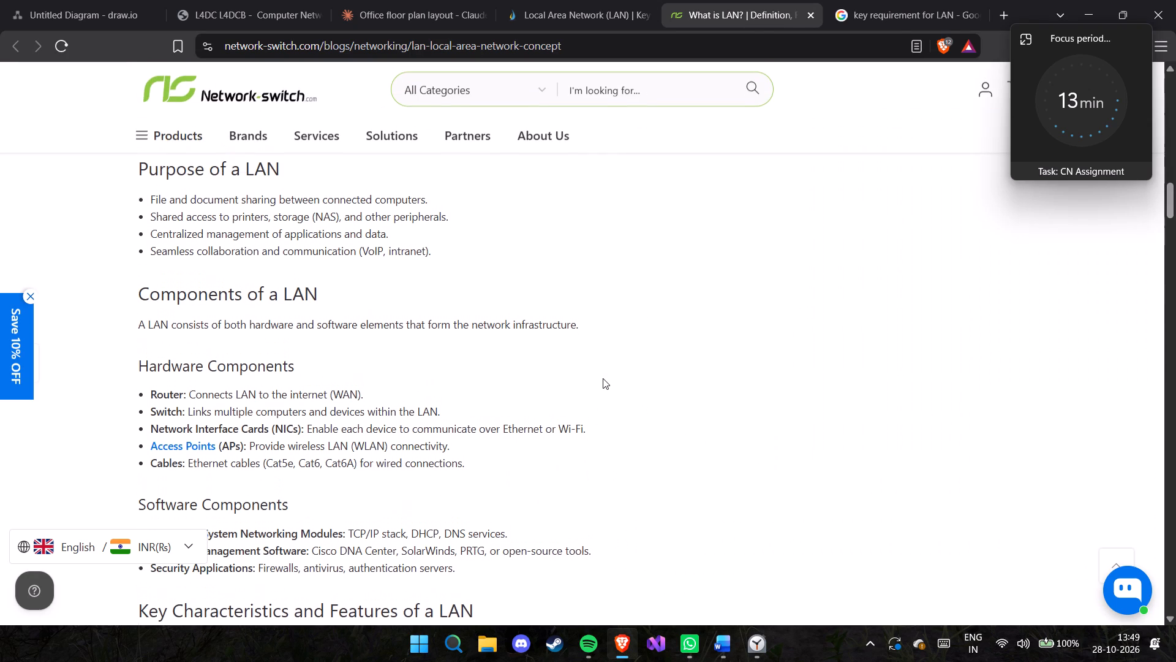
pyautogui.scroll(1, 603, 378)
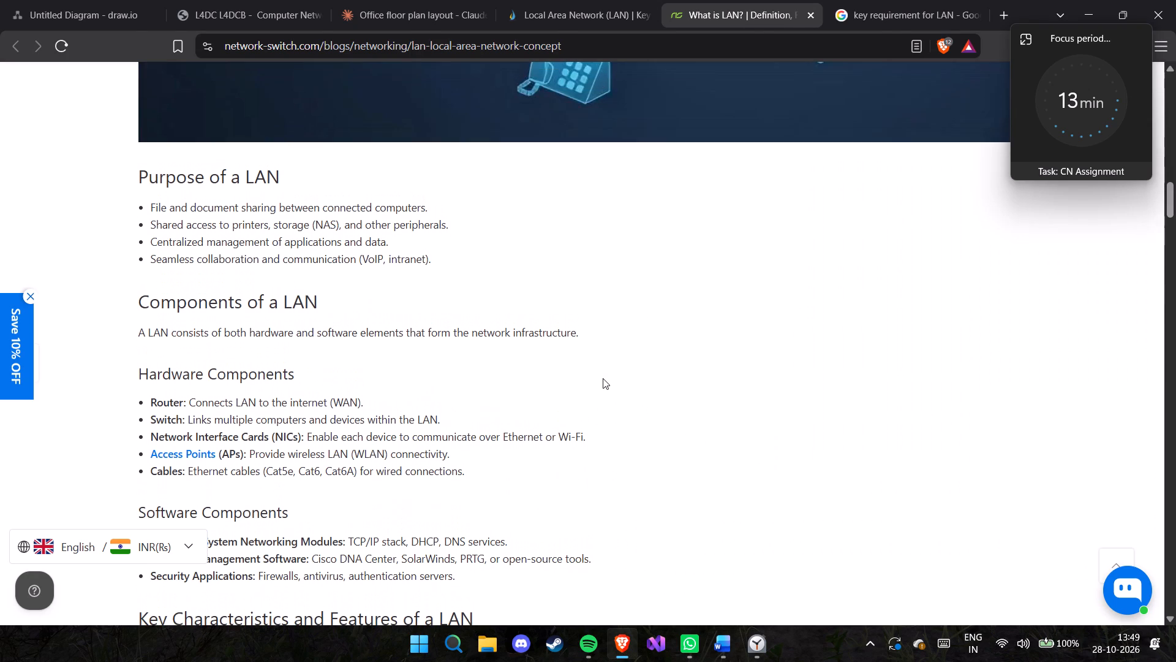
pyautogui.hotkey('alt', 'Tab')
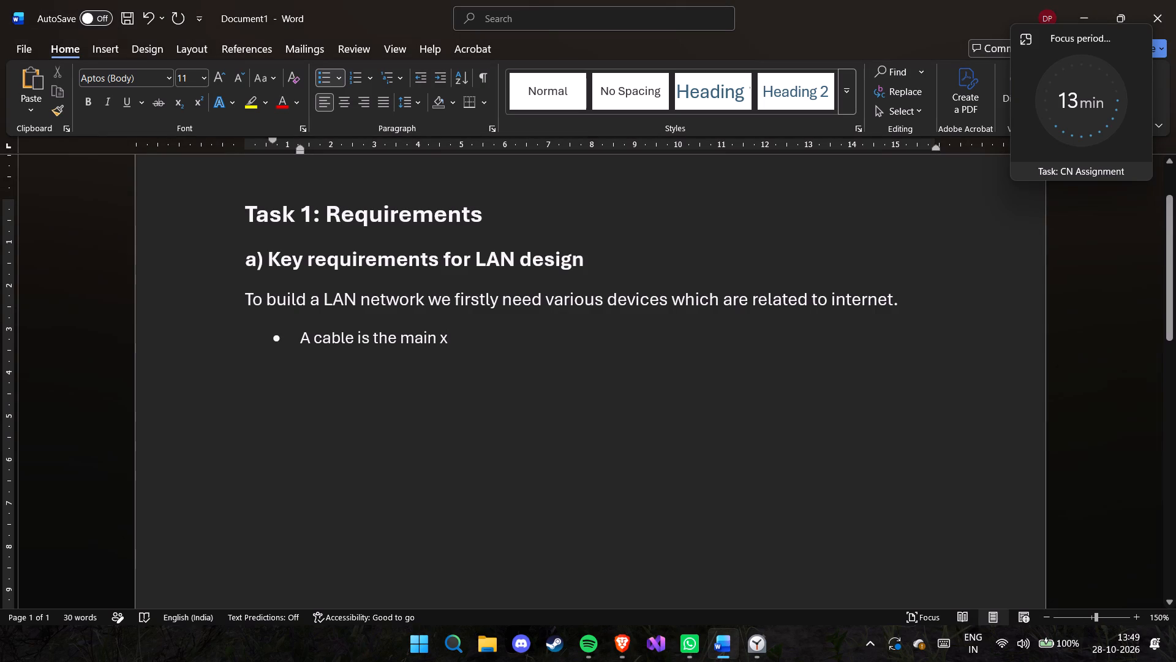
pyautogui.press('BackSpace')
pyautogui.write('componetn')
pyautogui.press('BackSpace')
pyautogui.press('BackSpace')
pyautogui.write('nt to connect')
pyautogui.press('space')
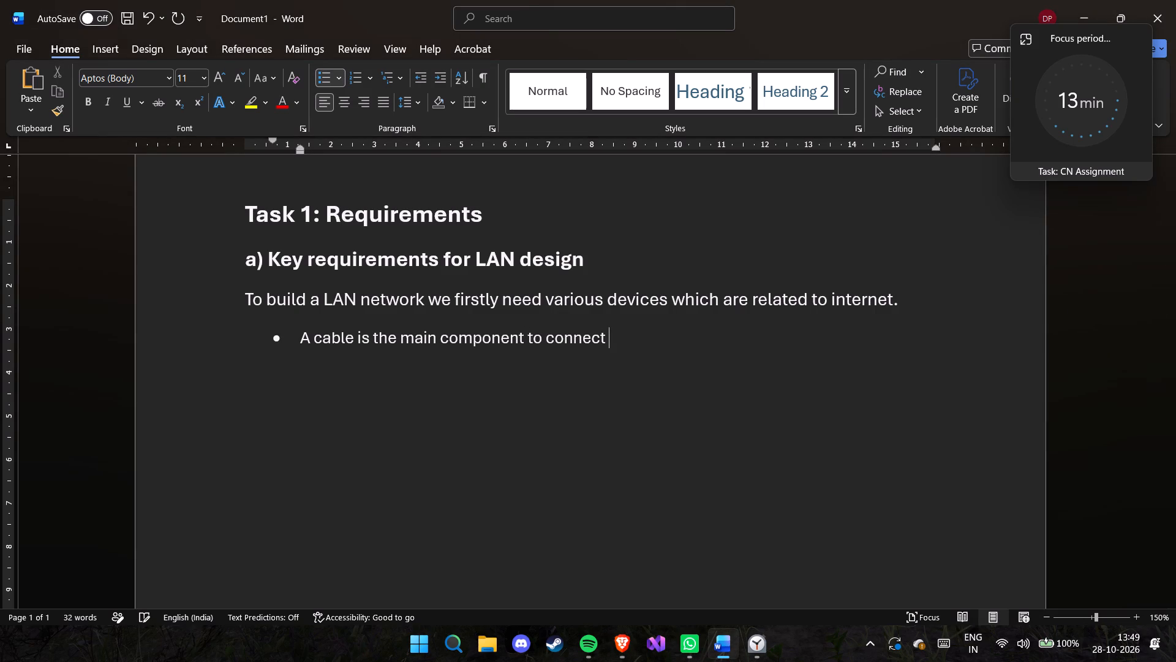
# Examine the LAN component lists in the IPCisco and Network-Switch.com articles for what a cable connects.
pyautogui.hotkey('alt', 'Tab')
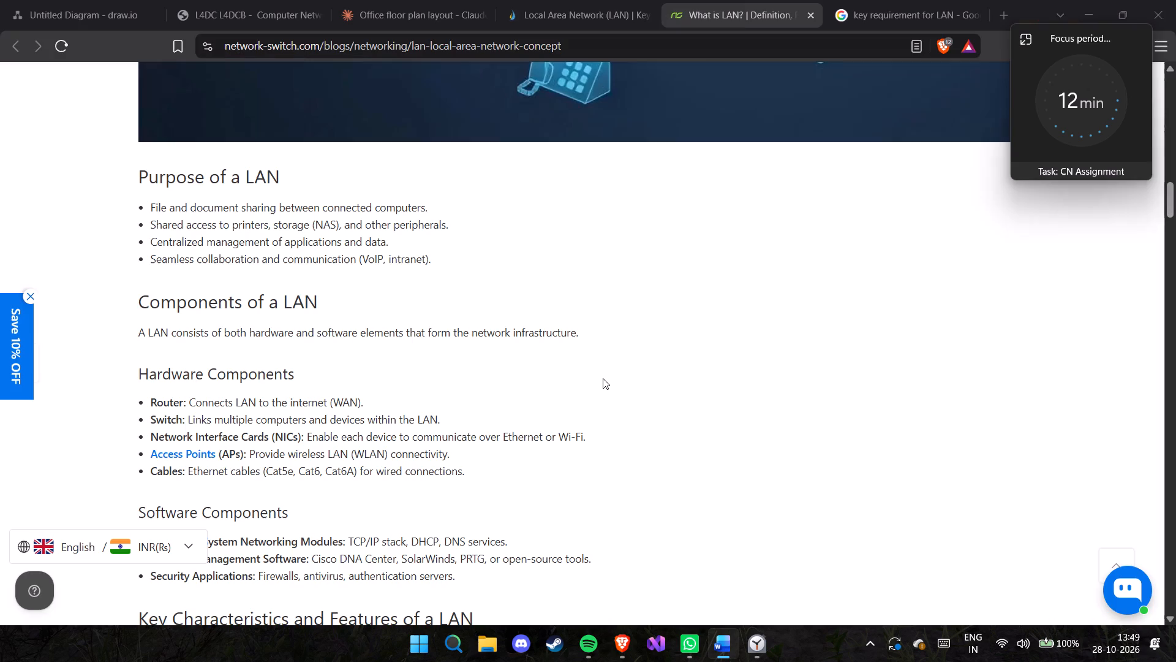
pyautogui.hotkey('alt', 'Tab')
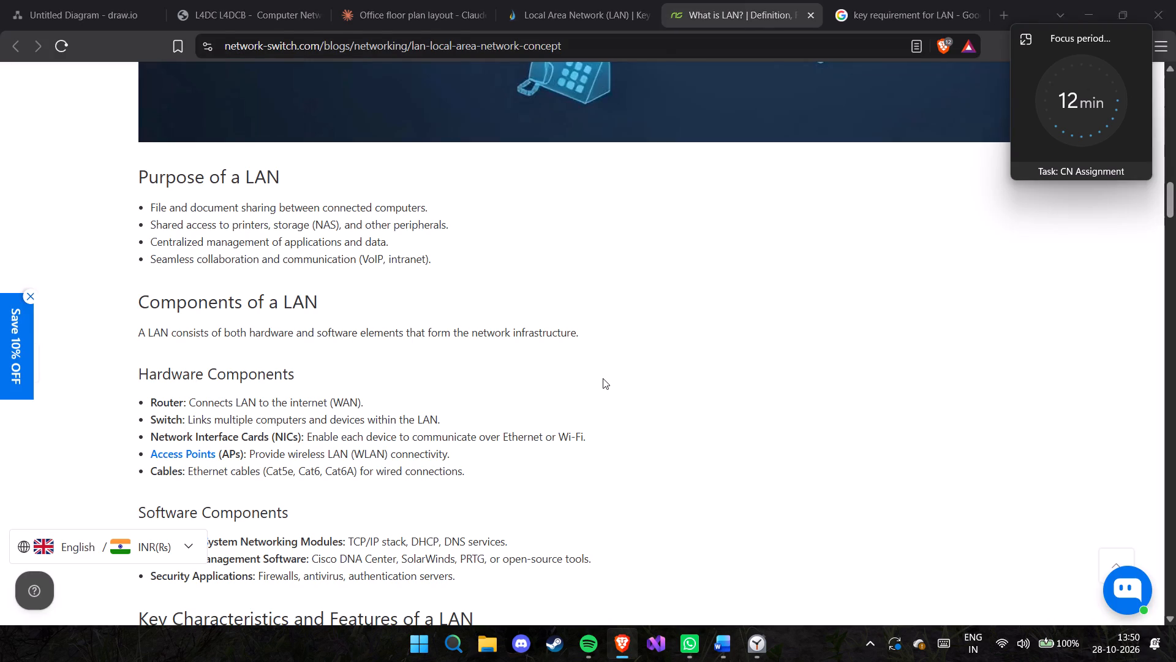
pyautogui.hotkey('alt', 'Tab')
pyautogui.click(667, 0)
pyautogui.click(625, 0)
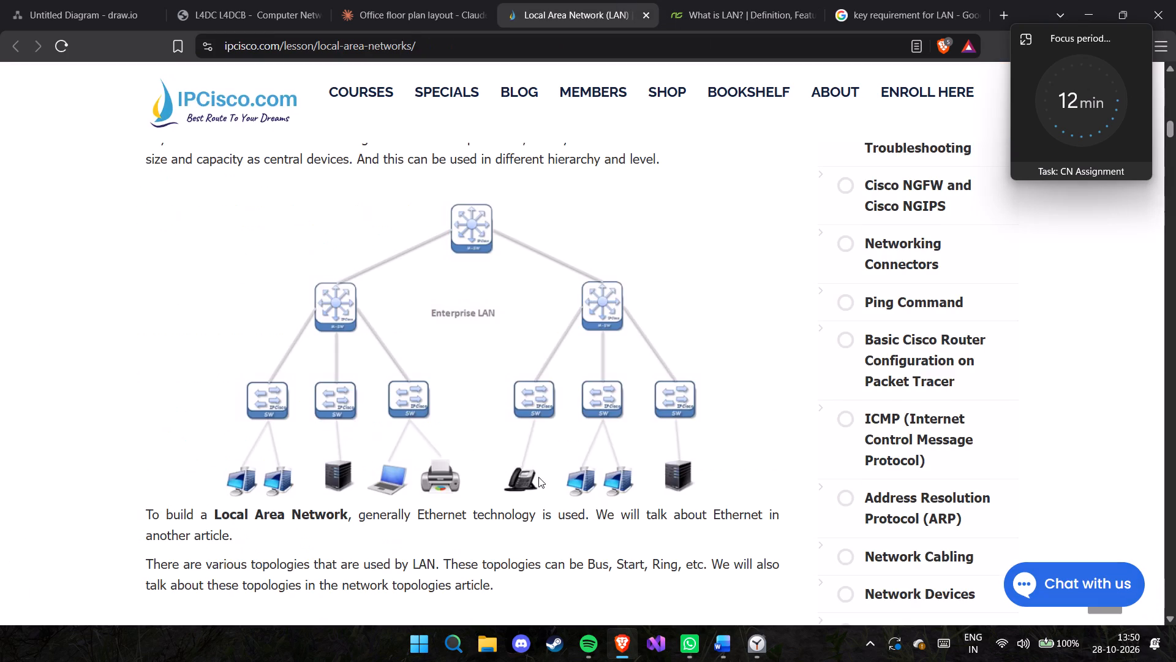
pyautogui.scroll(-5, 538, 477)
pyautogui.scroll(1, 538, 477)
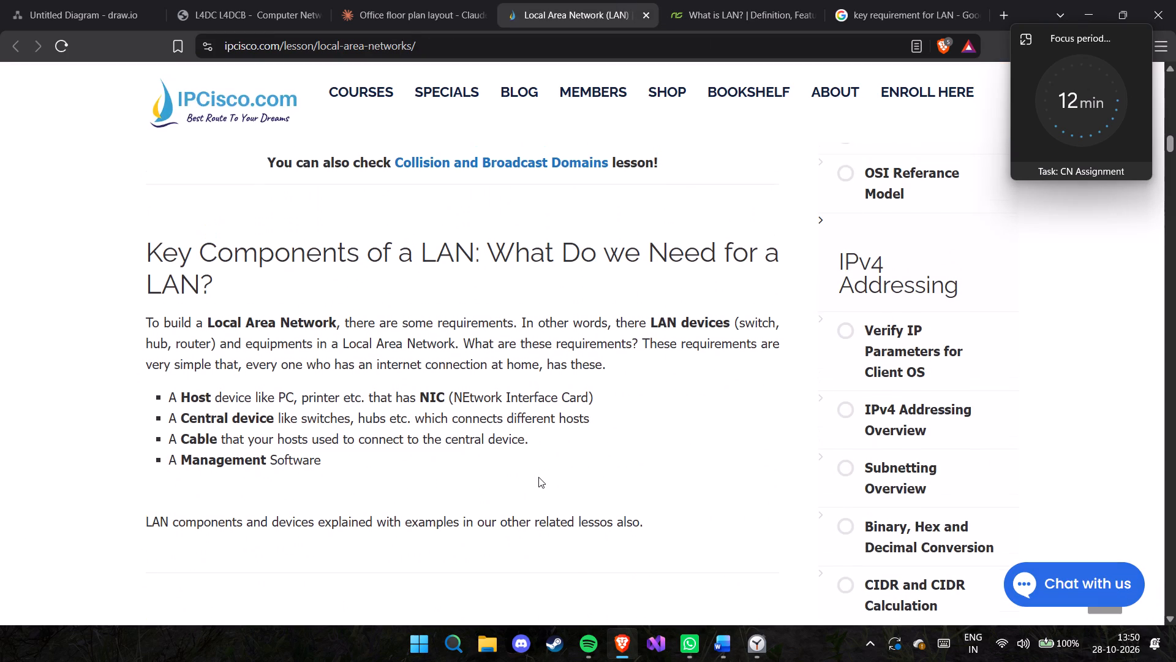
pyautogui.scroll(1, 538, 477)
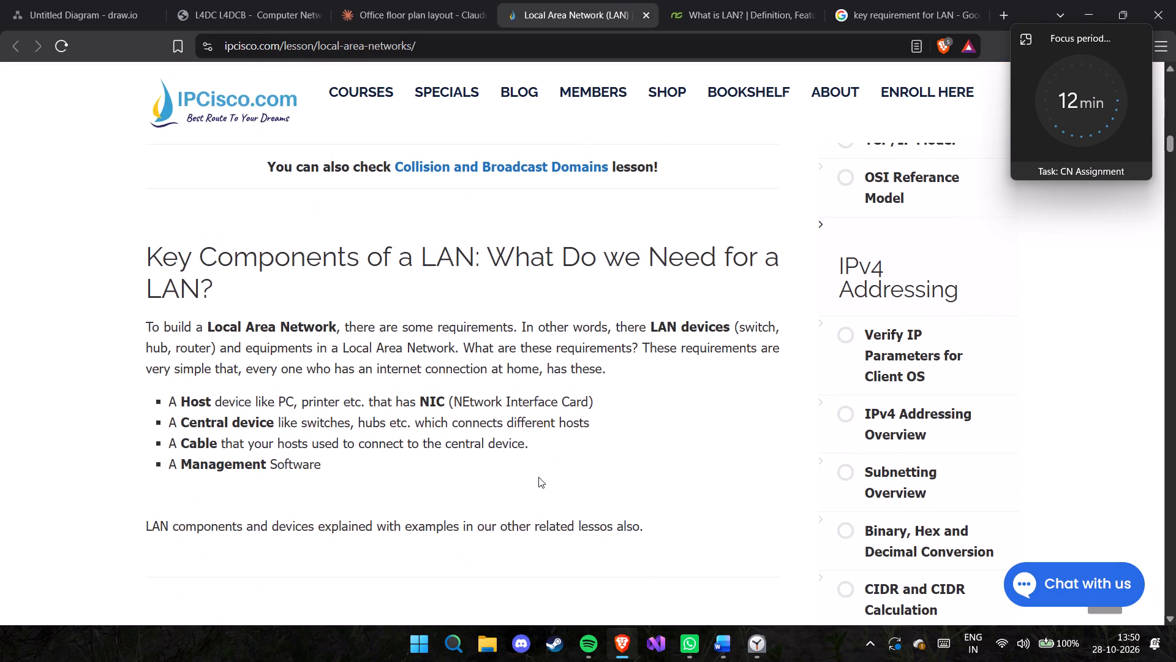
pyautogui.hotkey('alt', 'Tab')
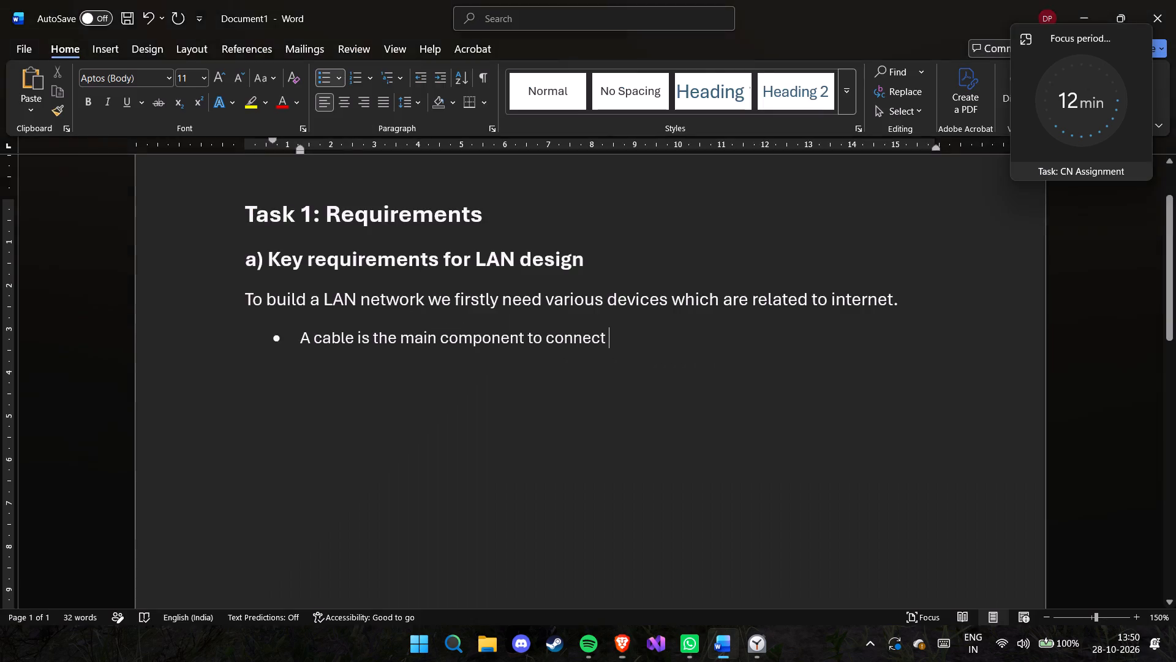
pyautogui.hotkey('alt', 'Tab')
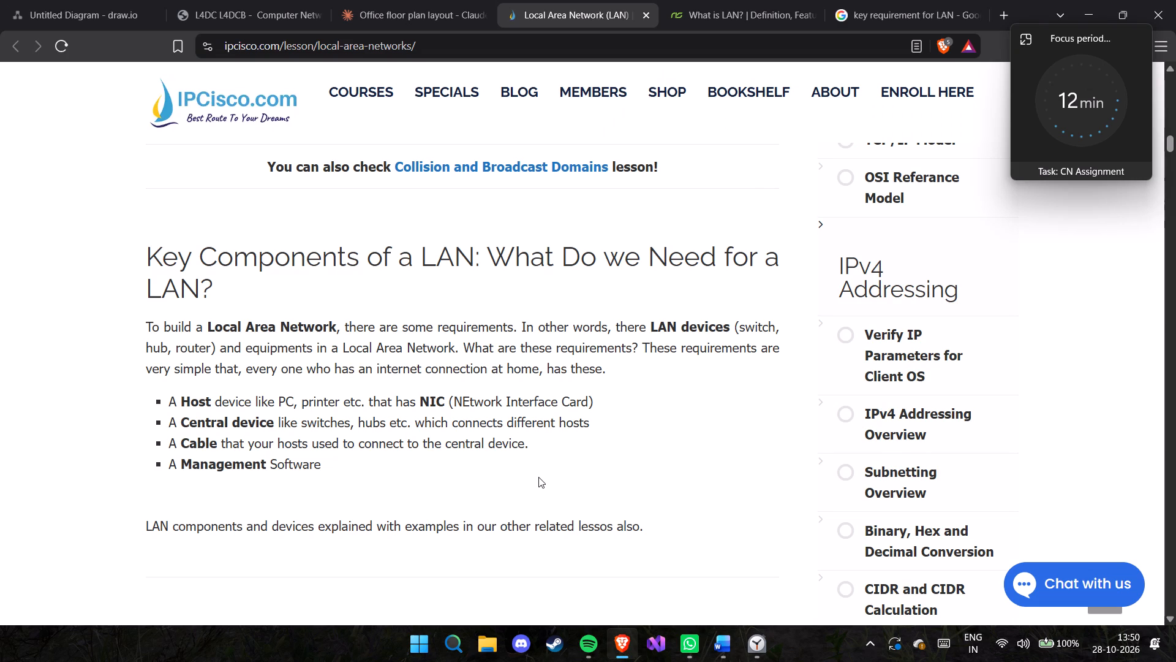
pyautogui.click(691, 0)
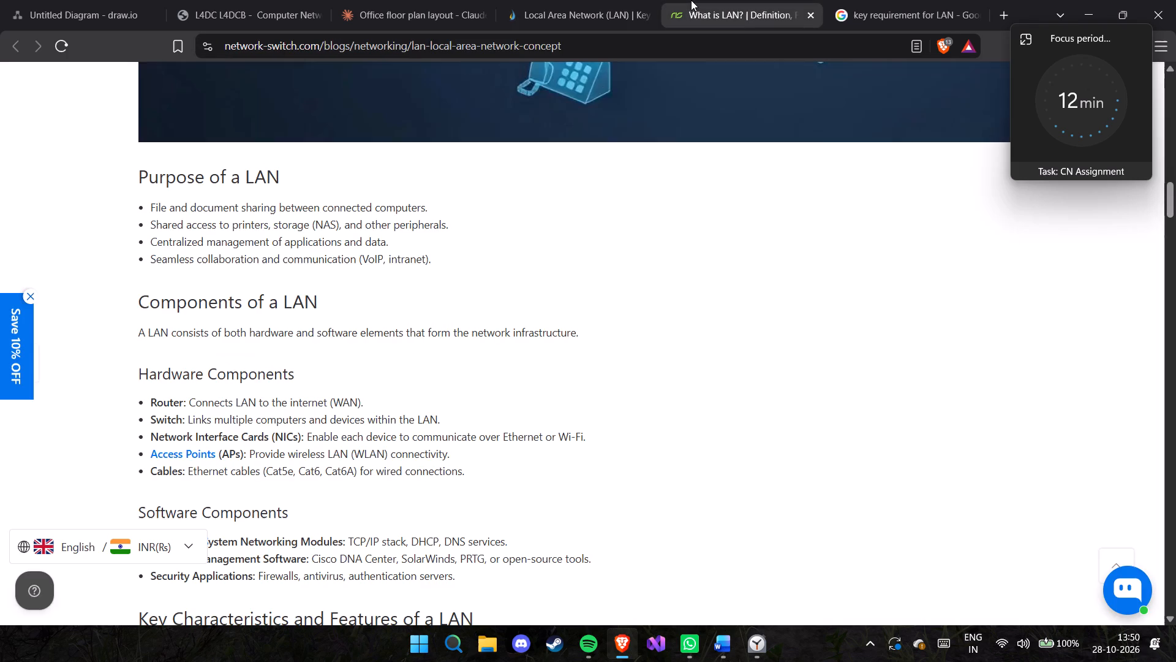
pyautogui.click(637, 0)
# Extend the bullet to read "A cable is the main component to connect the network to central devices".
pyautogui.hotkey('alt', 'Tab')
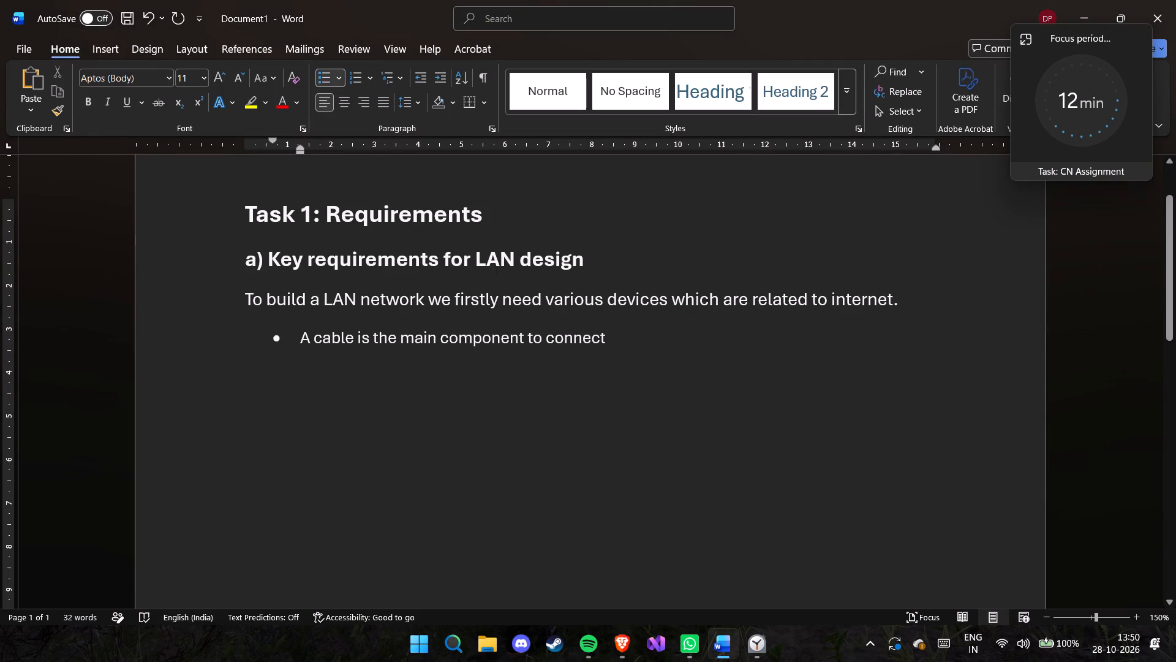
pyautogui.write('the device')
pyautogui.press('space')
pyautogui.hotkey('alt', 'Tab')
pyautogui.hotkey('alt', 'Tab')
pyautogui.hotkey('ctrl', 'BackSpace')
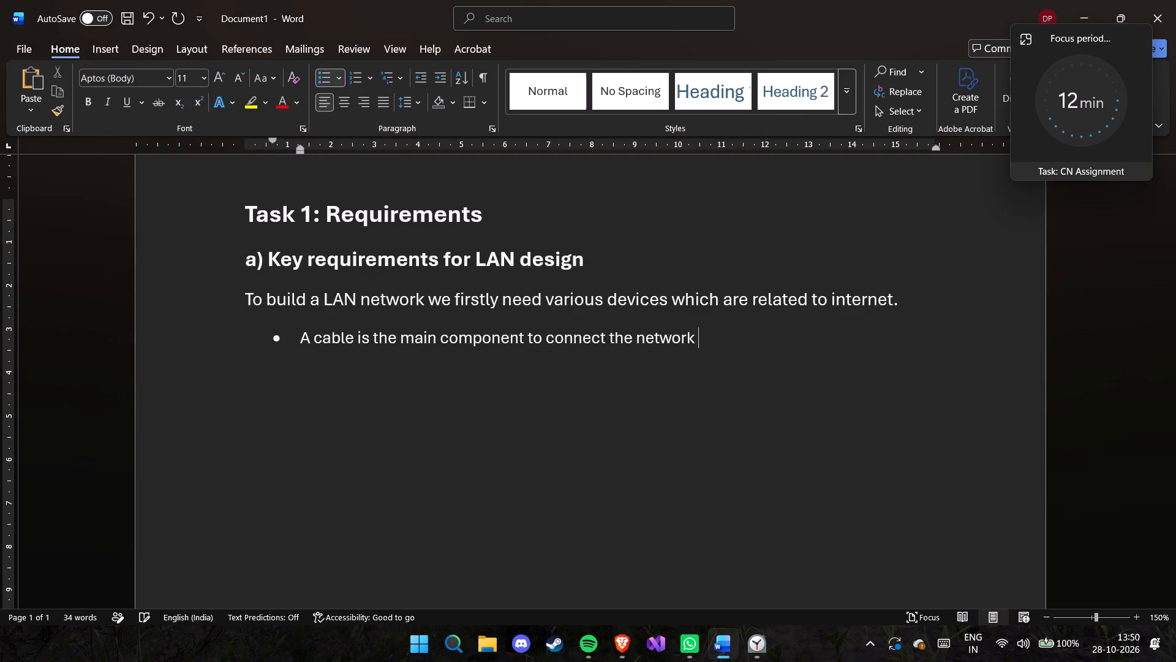
pyautogui.write('centrral')
pyautogui.press('space')
pyautogui.press('BackSpace')
pyautogui.press('space')
pyautogui.write('fe')
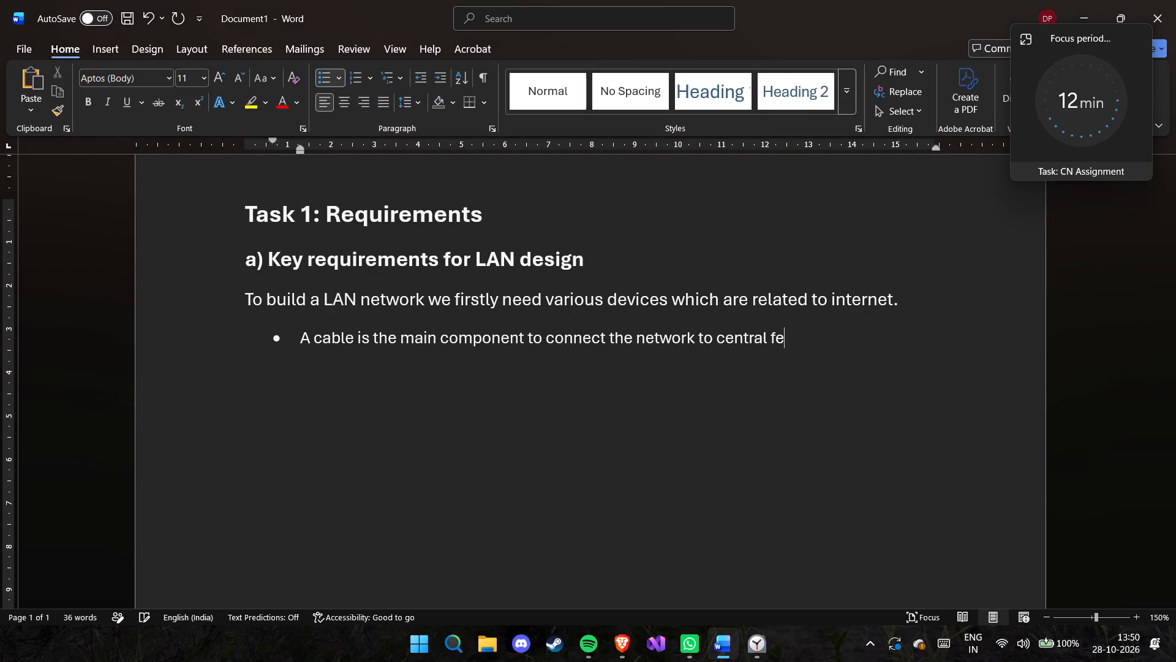
pyautogui.press('BackSpace')
pyautogui.press('BackSpace')
pyautogui.write('device')
pyautogui.press('space')
pyautogui.press('BackSpace')
pyautogui.press('s')
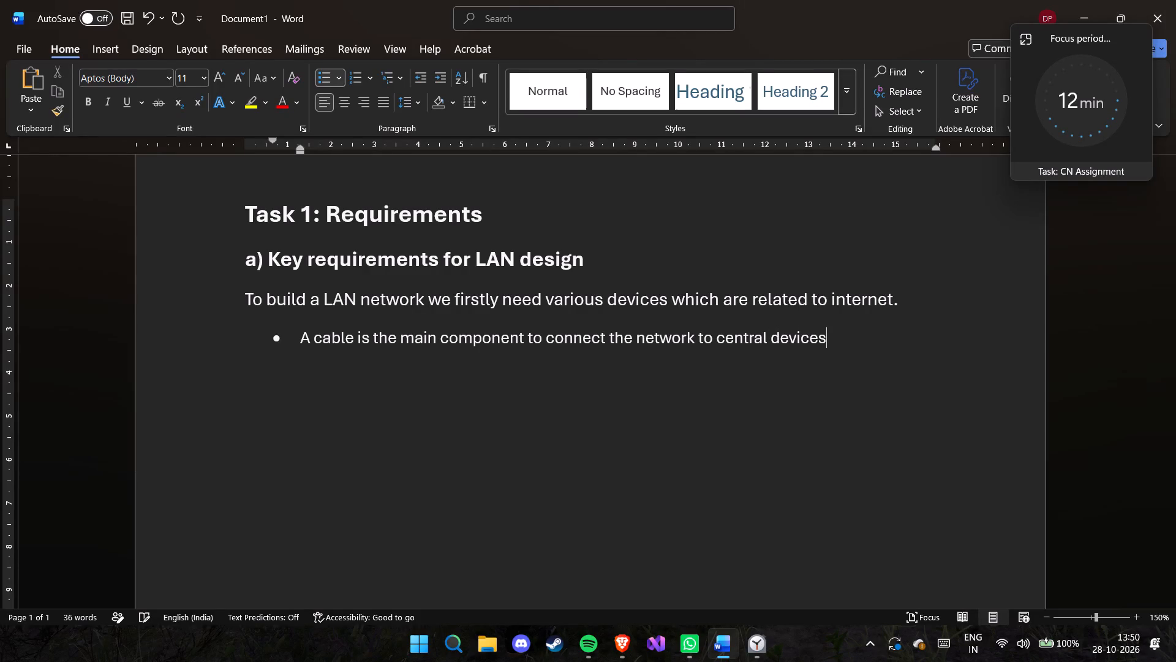
# Check the "Key Components of a LAN" list in the IPCisco article against the cable bullet.
pyautogui.hotkey('alt', 'Tab')
pyautogui.hotkey('alt', 'Tab')
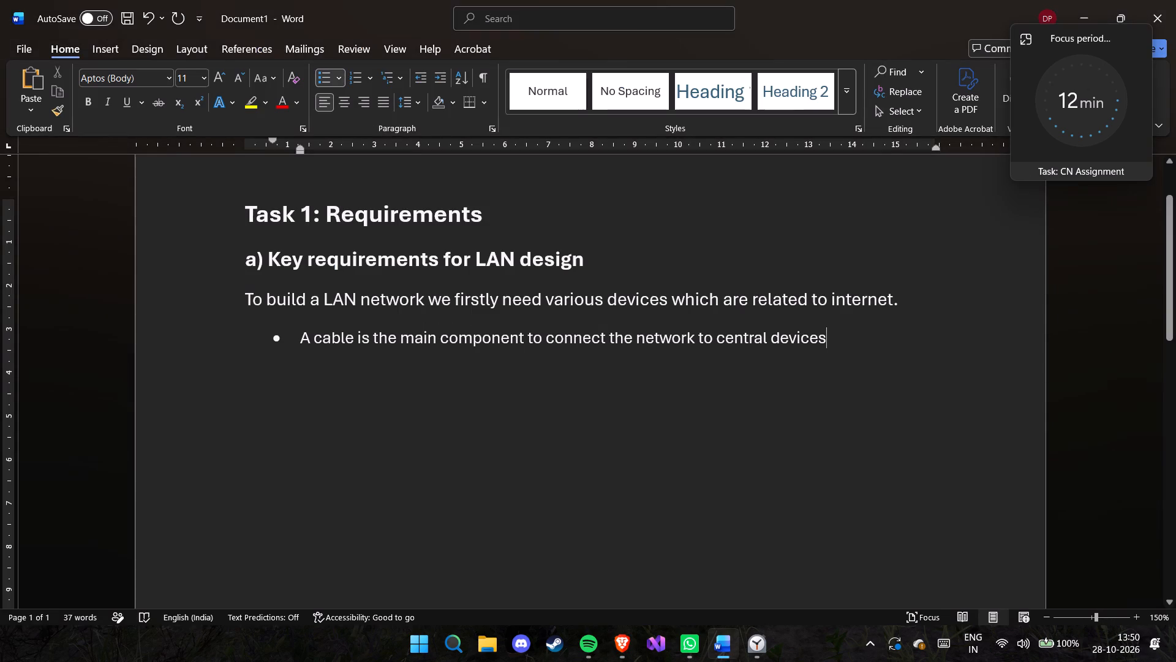
pyautogui.hotkey('alt', 'Tab')
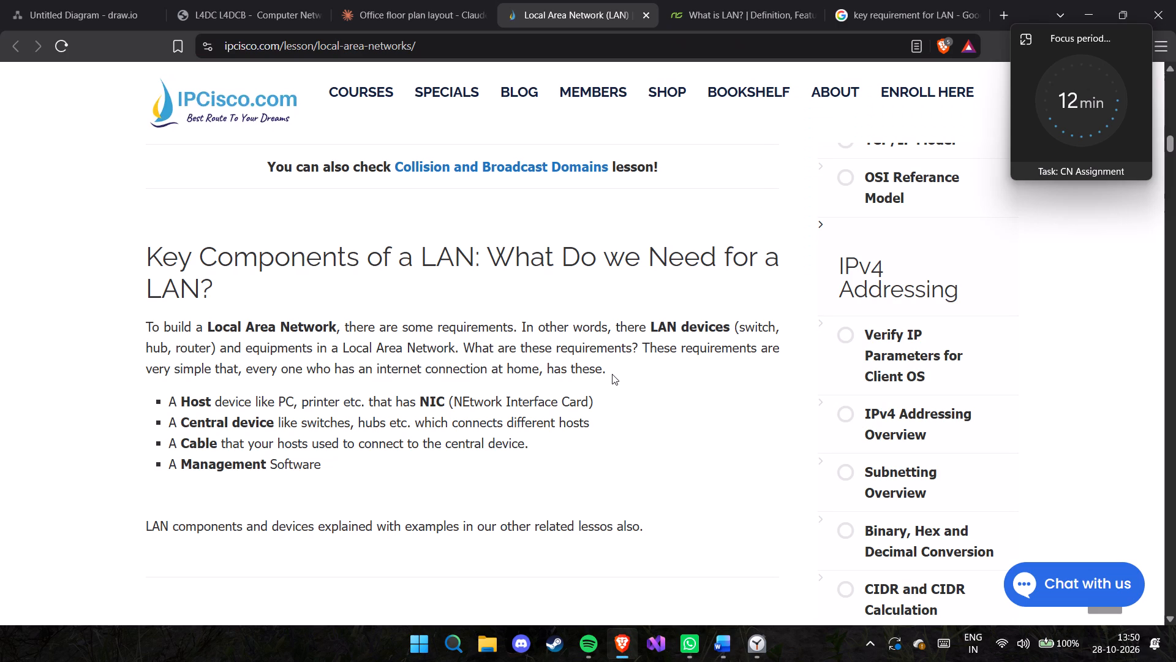
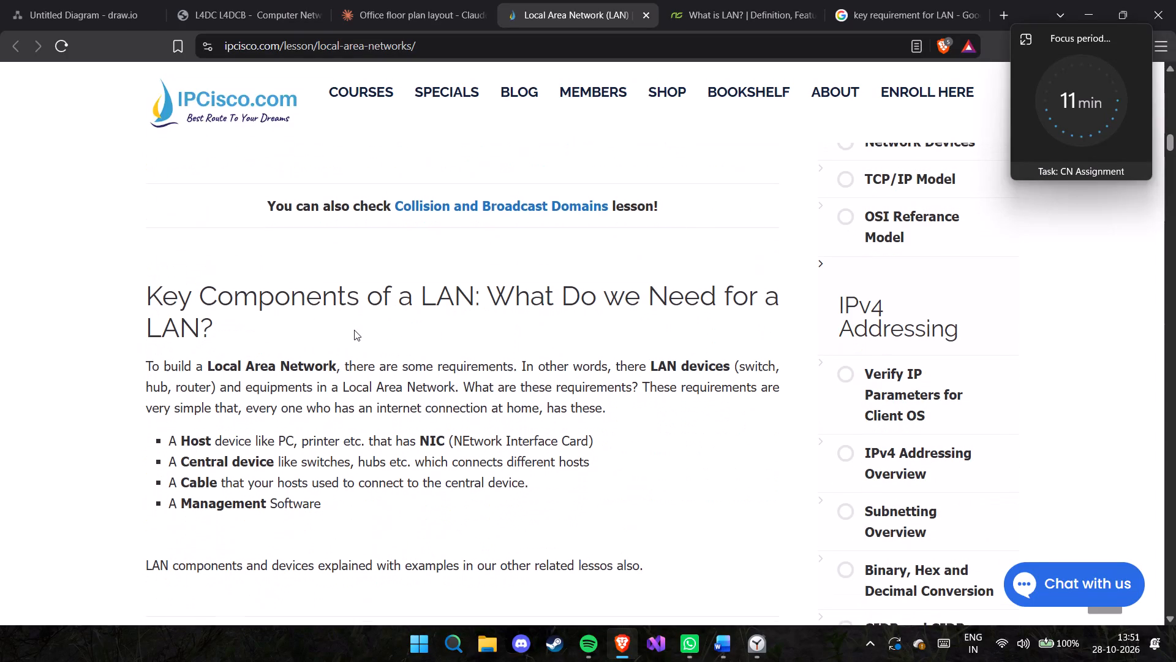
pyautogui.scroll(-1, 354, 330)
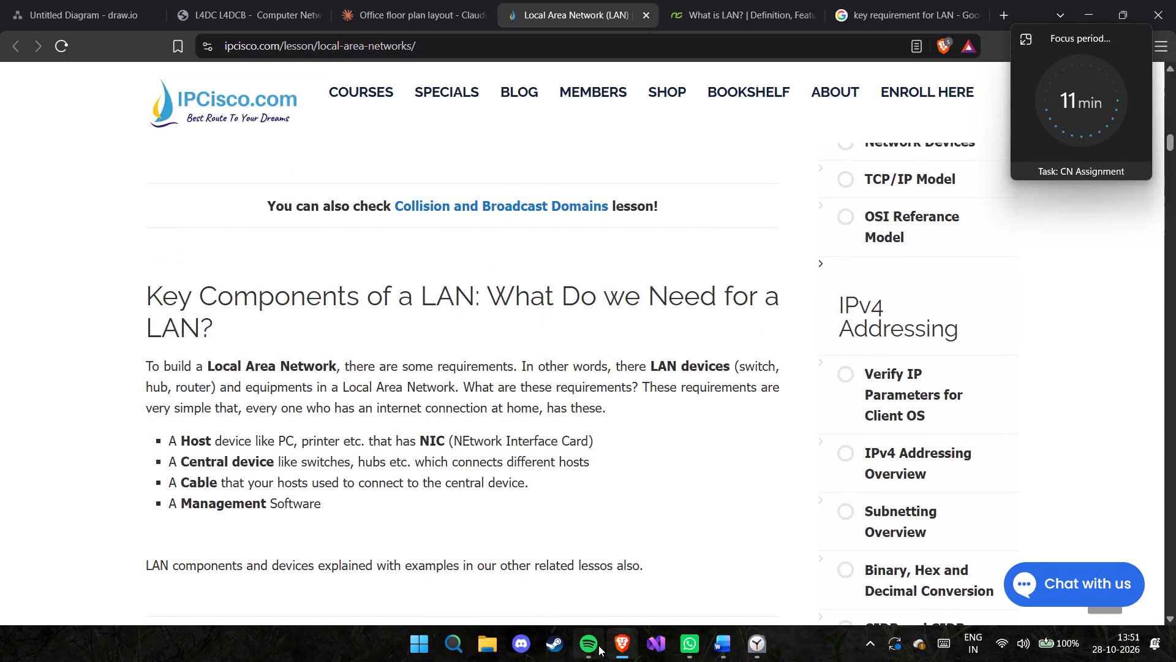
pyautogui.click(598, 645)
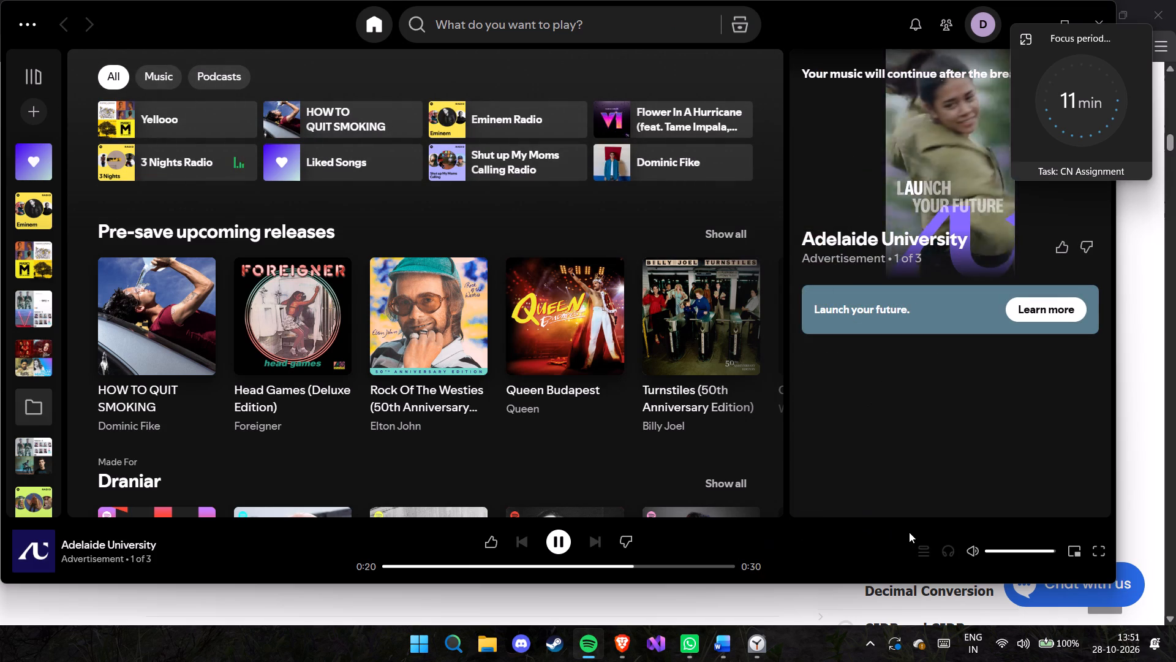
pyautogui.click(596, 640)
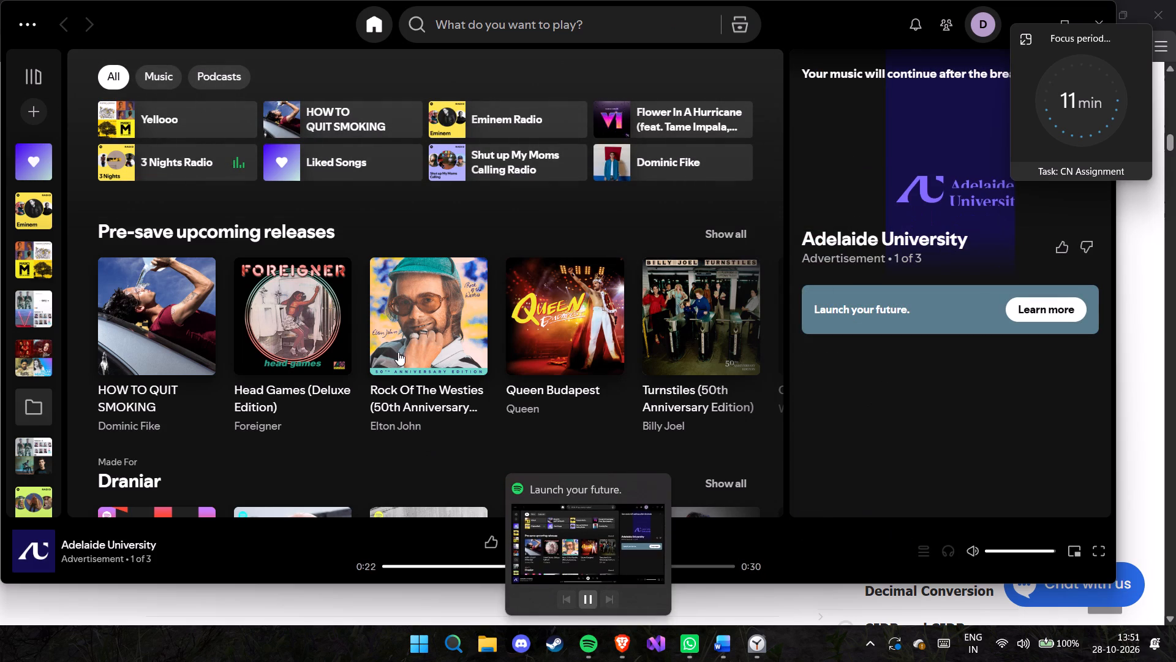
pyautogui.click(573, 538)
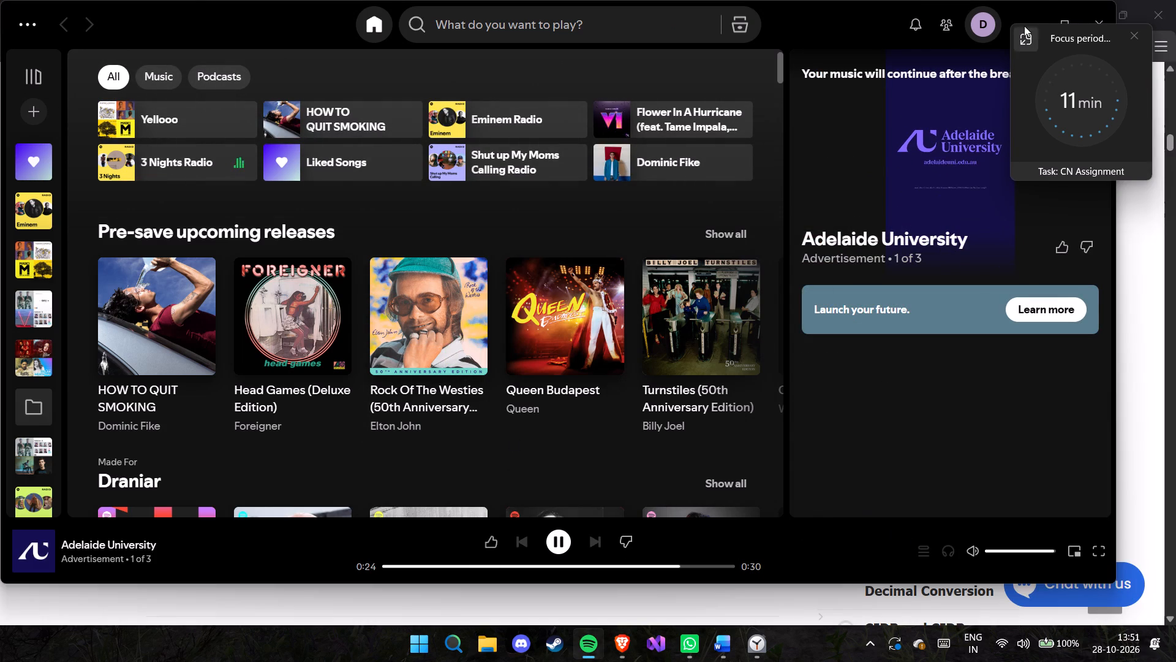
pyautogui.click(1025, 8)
# Consult the IPCisco article's key components list and add a bold bullet "Host Device:" above the cable bullet in Word.
pyautogui.scroll(-1, 530, 356)
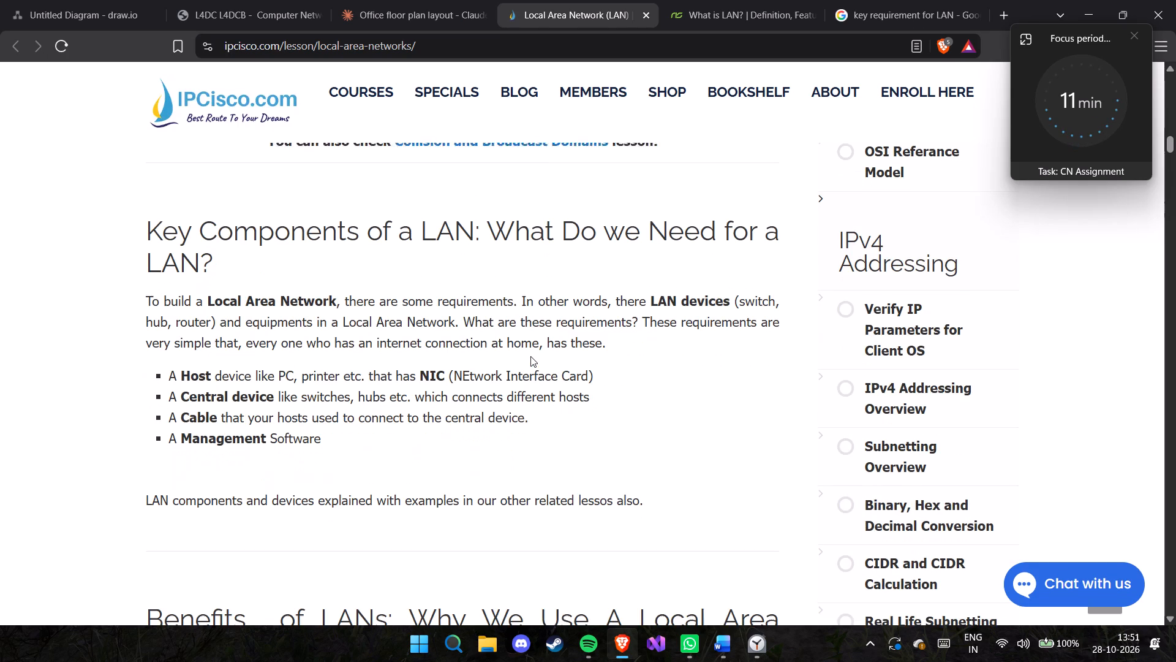
pyautogui.scroll(-1, 530, 356)
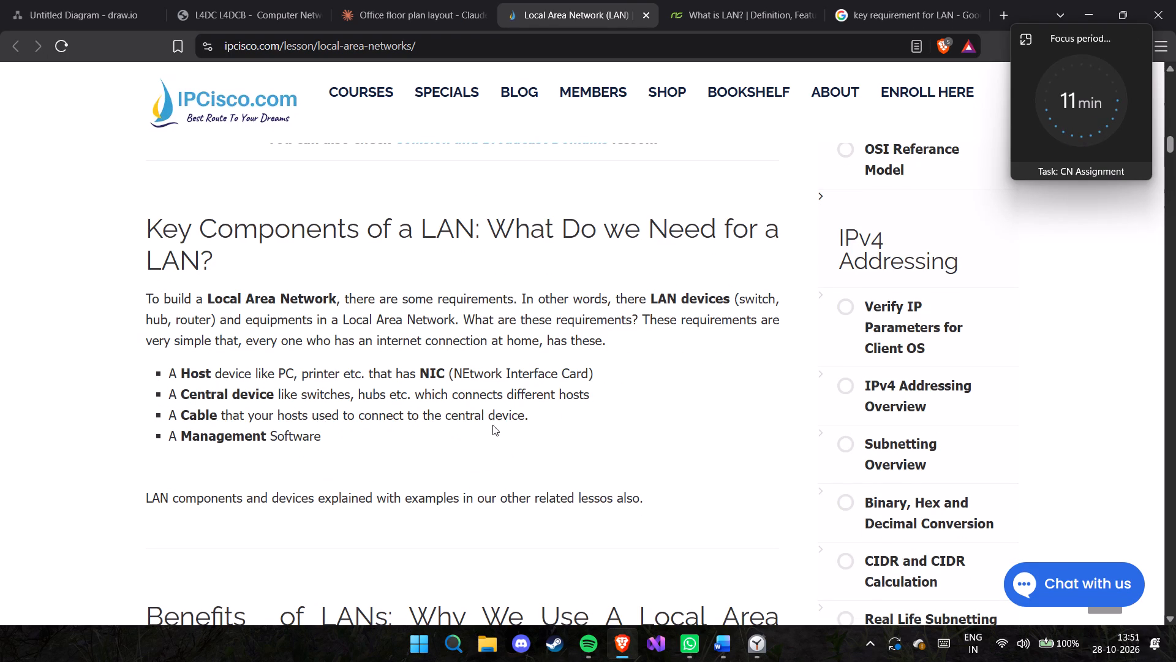
pyautogui.scroll(-1, 502, 511)
pyautogui.scroll(1, 502, 511)
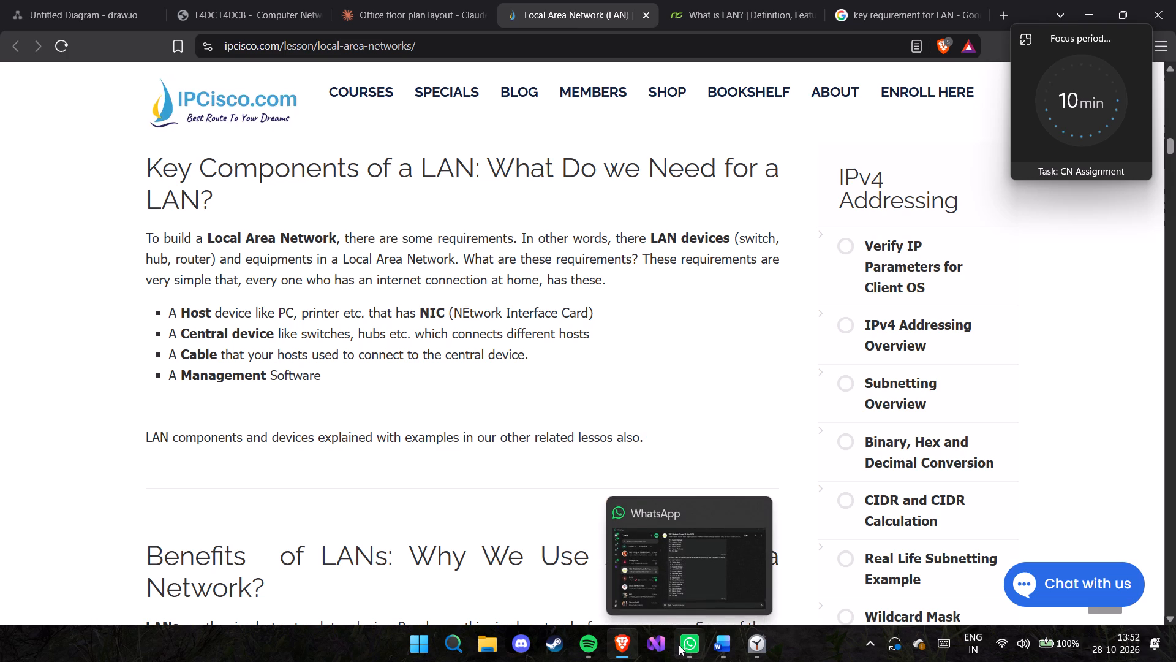
pyautogui.hotkey('alt', 'Tab')
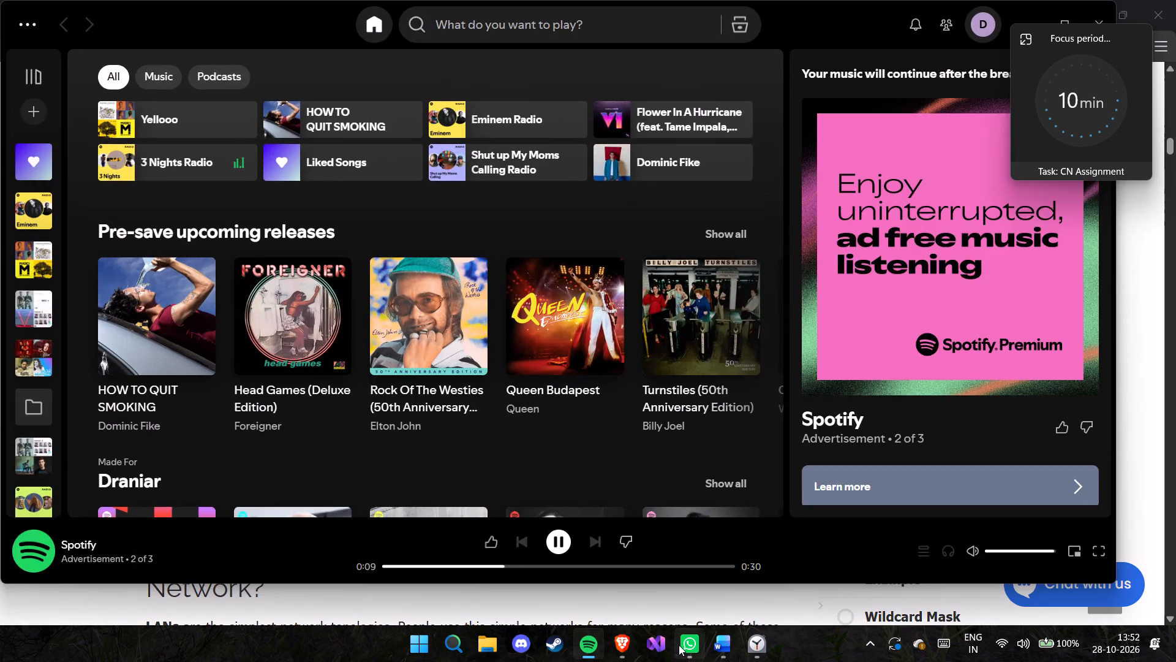
pyautogui.hotkey('alt', 'Tab')
pyautogui.hotkey('alt', 'Tab')
pyautogui.hotkey('alt', 'Tab')
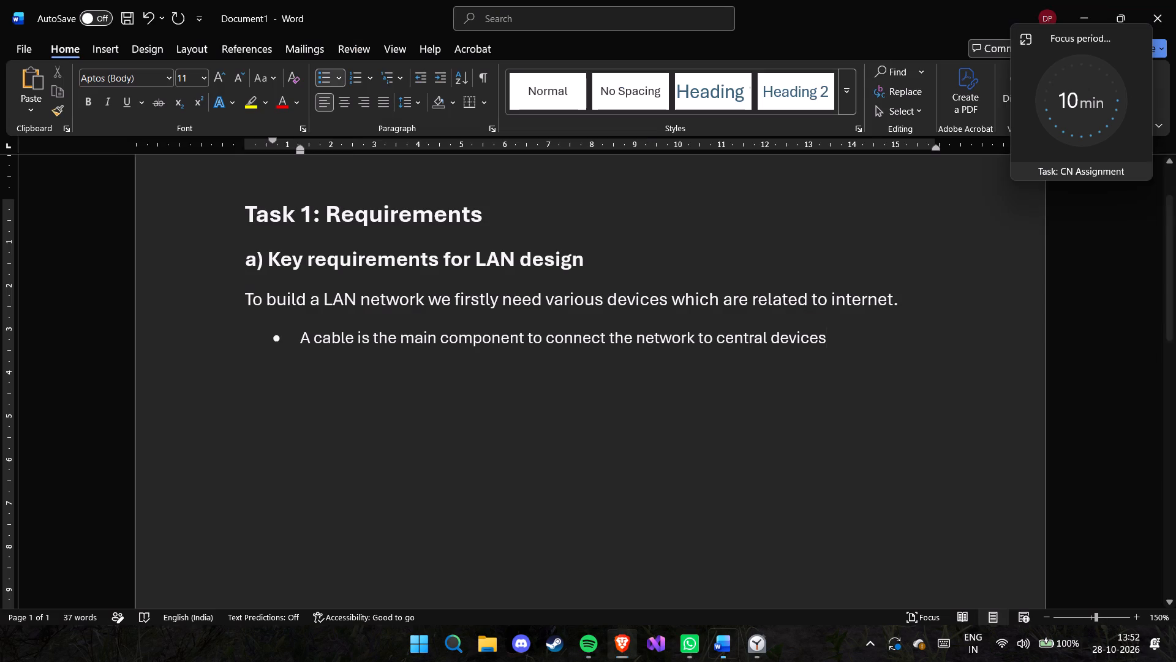
pyautogui.click(960, 313)
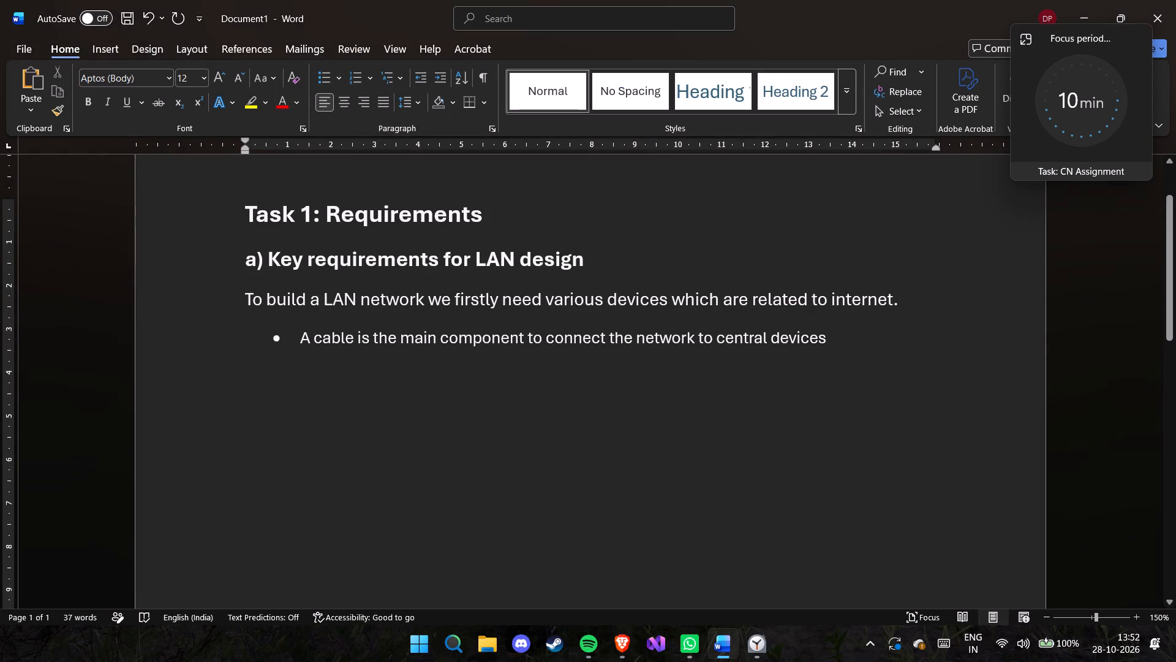
pyautogui.press('Return')
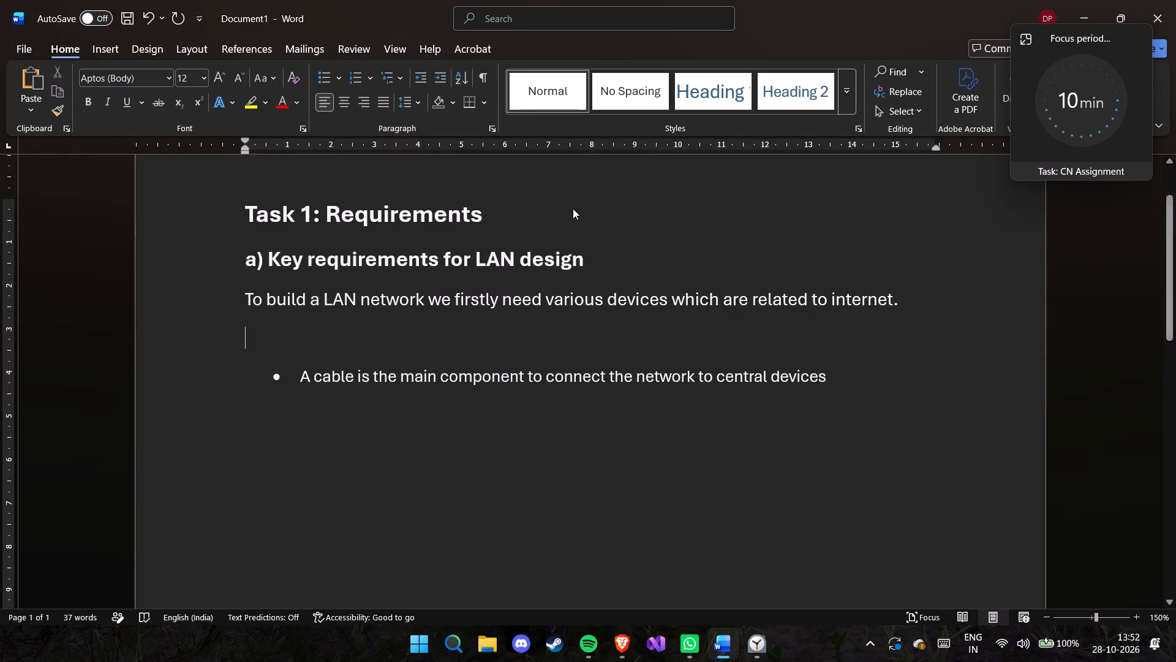
pyautogui.click(316, 74)
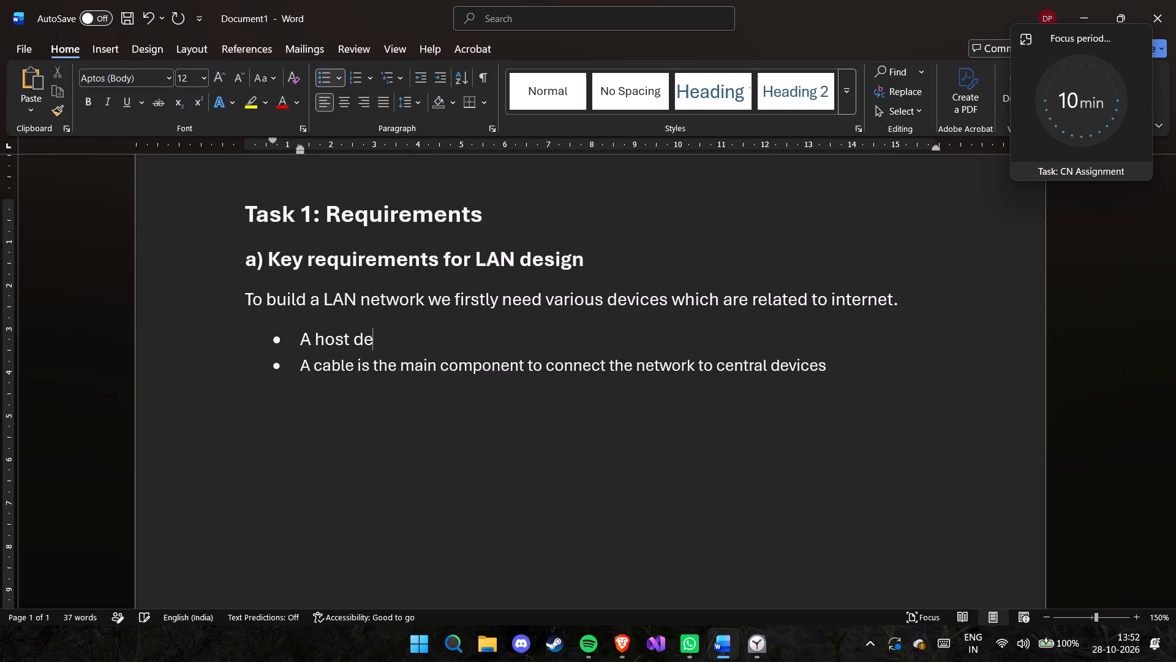
pyautogui.hotkey('ctrl', 'BackSpace')
pyautogui.hotkey('ctrl', 'BackSpace')
pyautogui.hotkey('ctrl', 'BackSpace')
pyautogui.hotkey('ctrl', 'b')
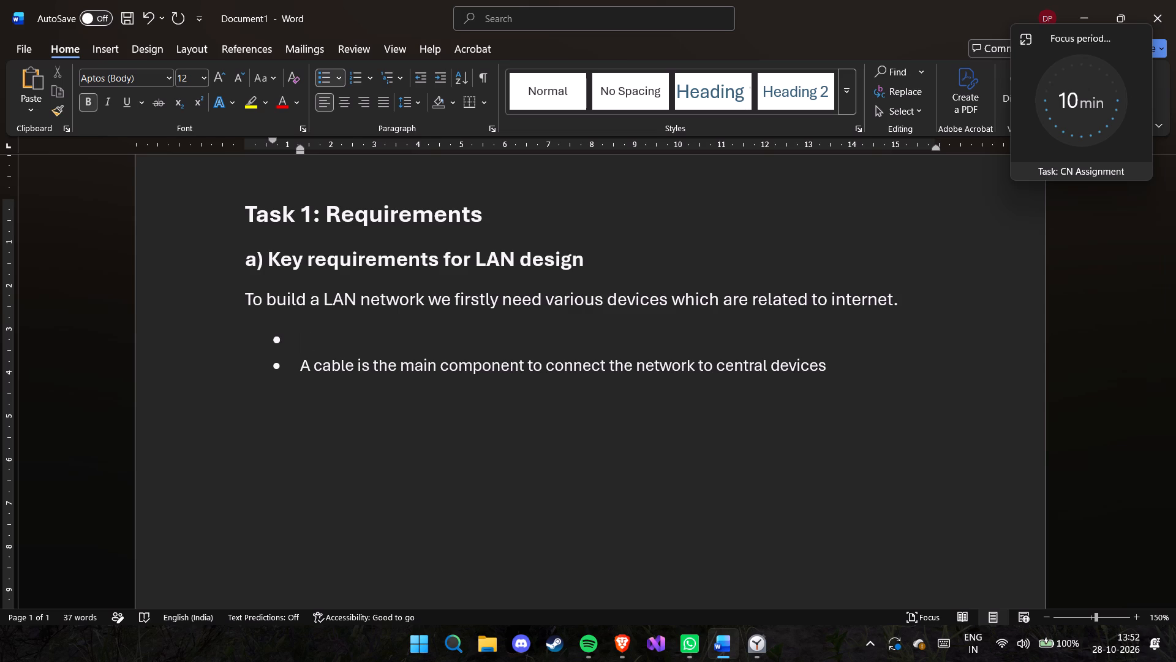
pyautogui.press('BackSpace')
pyautogui.write('vice:')
pyautogui.press('space')
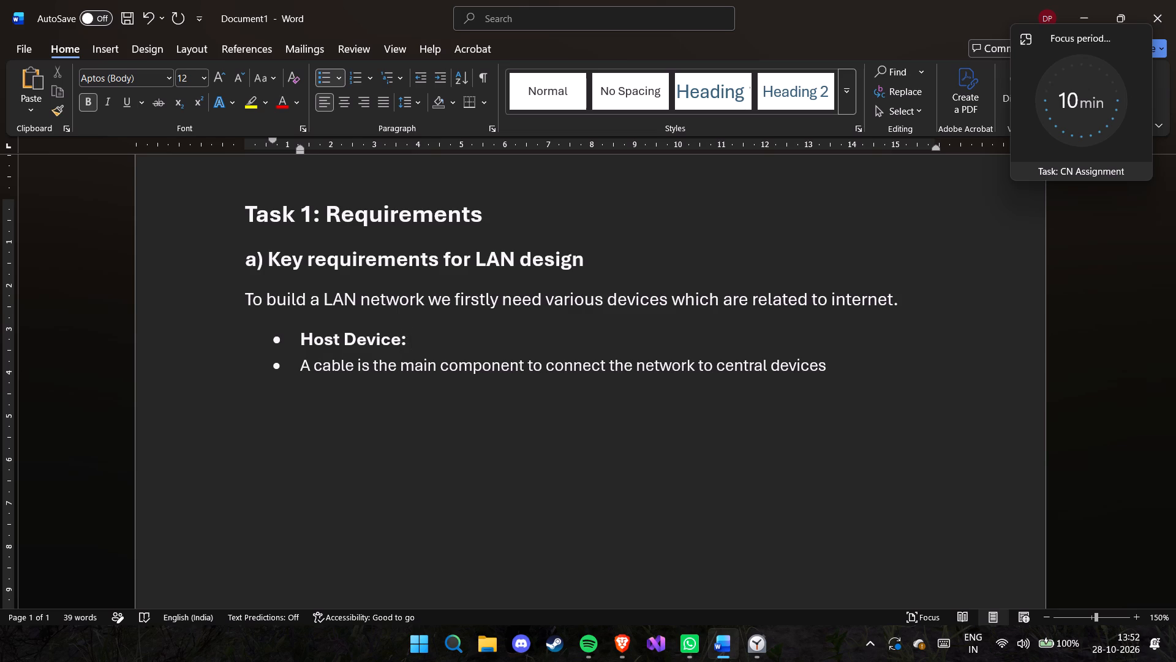
# Start a dashed sub-list beneath the "Host Device:" bullet.
pyautogui.hotkey('ctrl', 'shift', ',')
pyautogui.press('Return')
pyautogui.press('BackSpace')
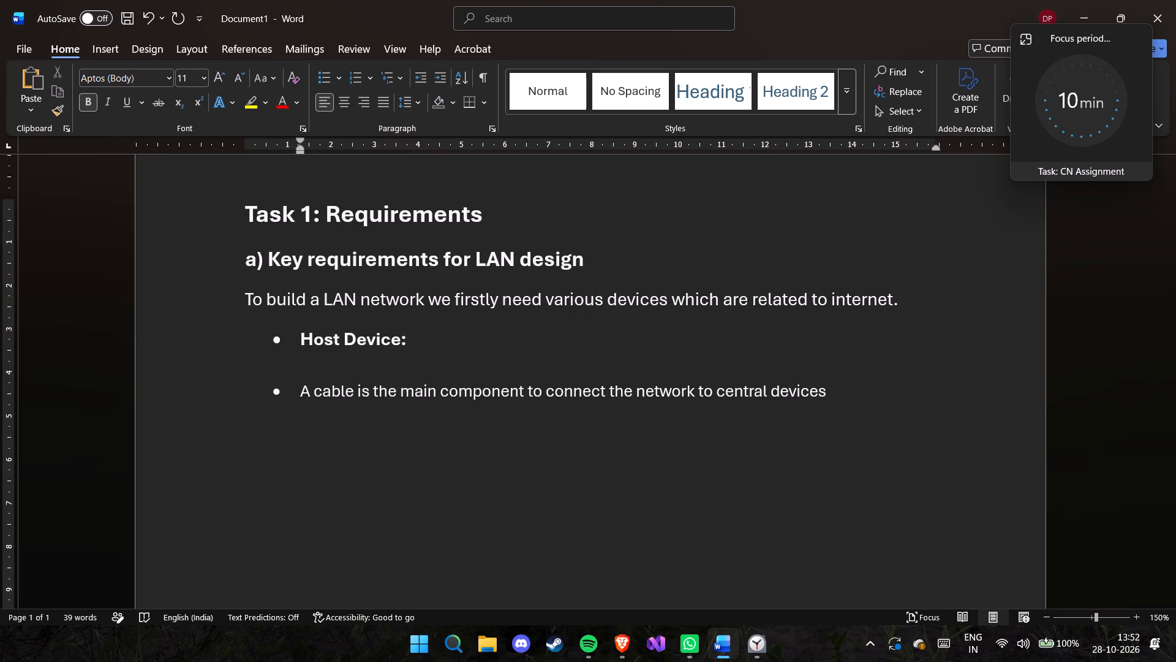
pyautogui.write('-')
pyautogui.press('space')
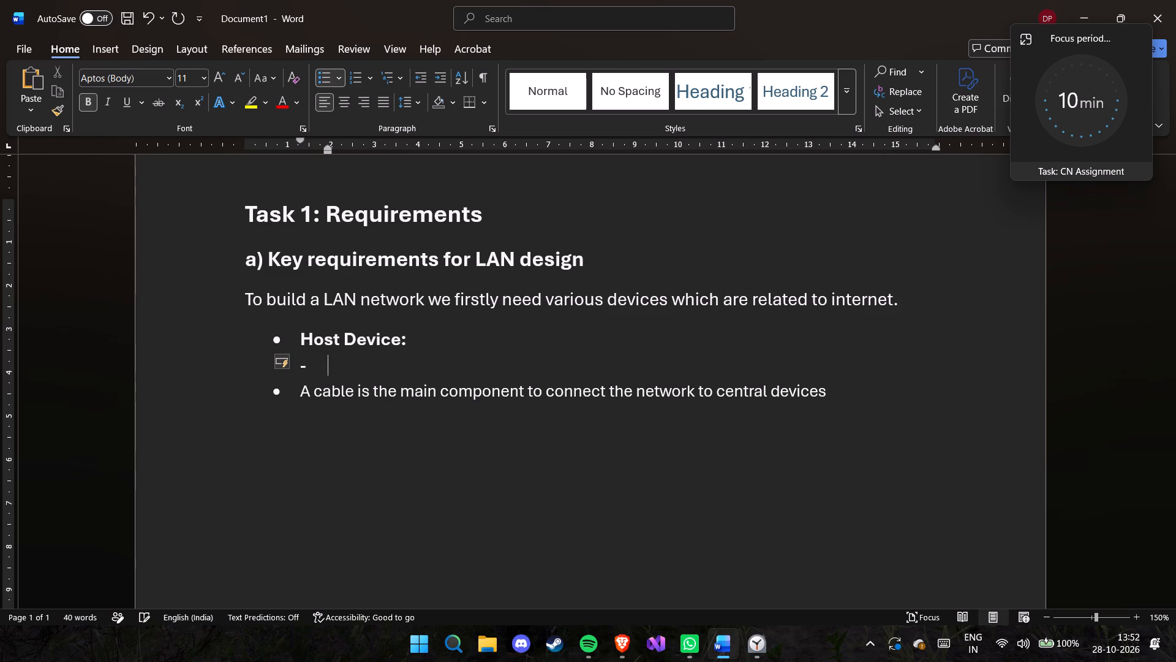
pyautogui.press('Return')
pyautogui.hotkey('ctrl', 'z')
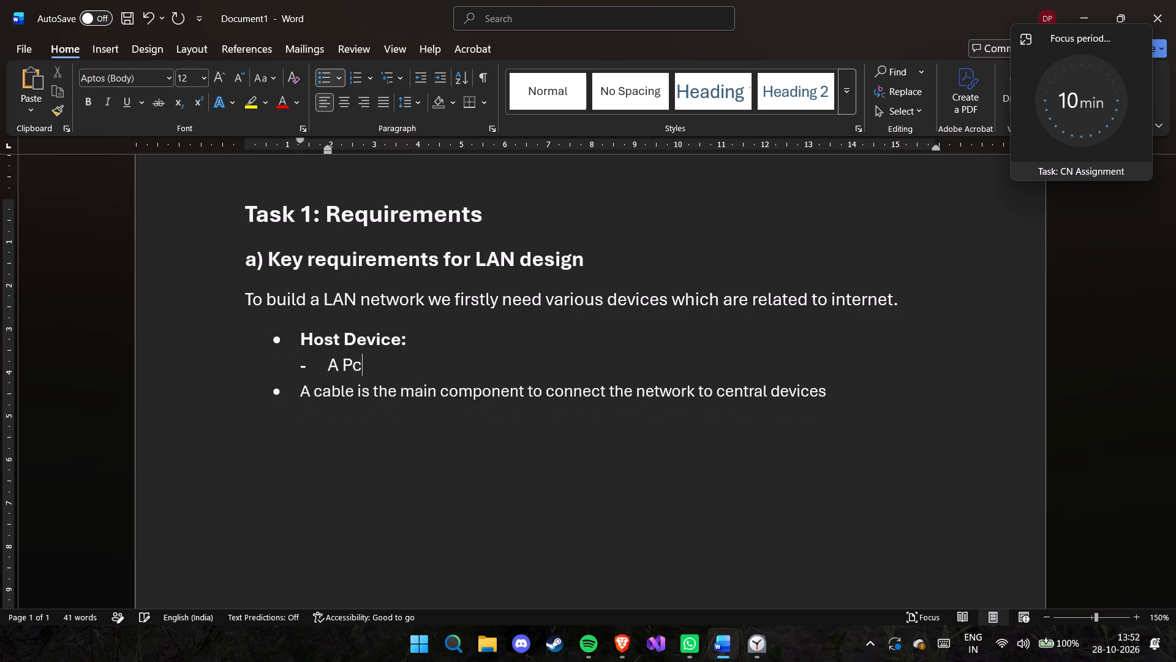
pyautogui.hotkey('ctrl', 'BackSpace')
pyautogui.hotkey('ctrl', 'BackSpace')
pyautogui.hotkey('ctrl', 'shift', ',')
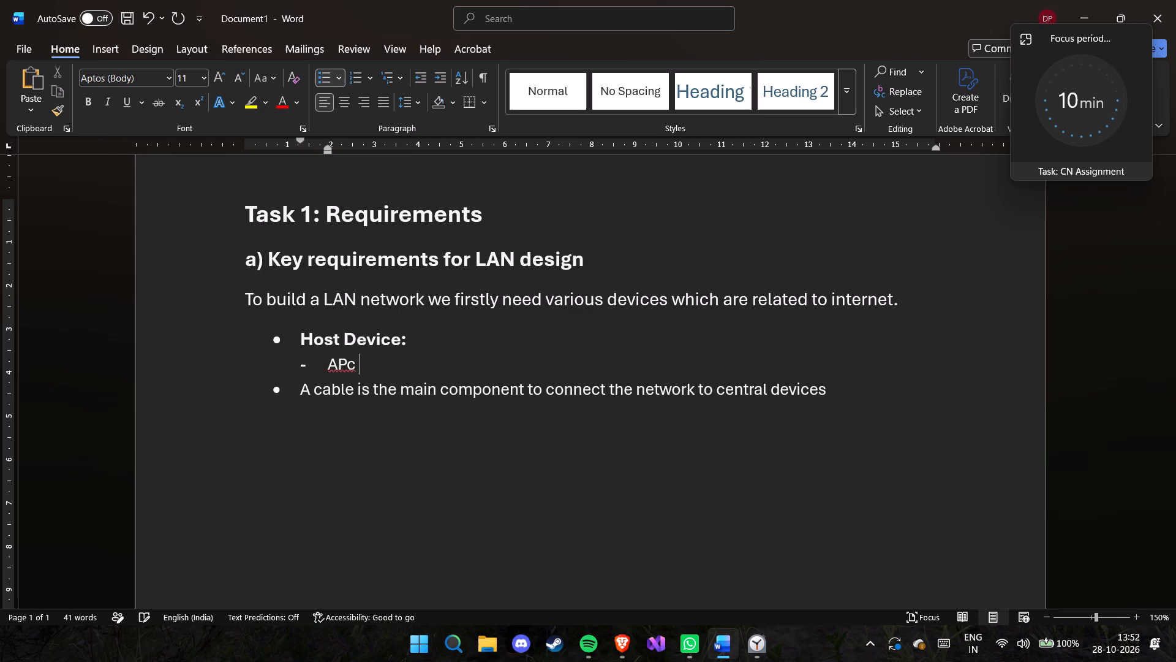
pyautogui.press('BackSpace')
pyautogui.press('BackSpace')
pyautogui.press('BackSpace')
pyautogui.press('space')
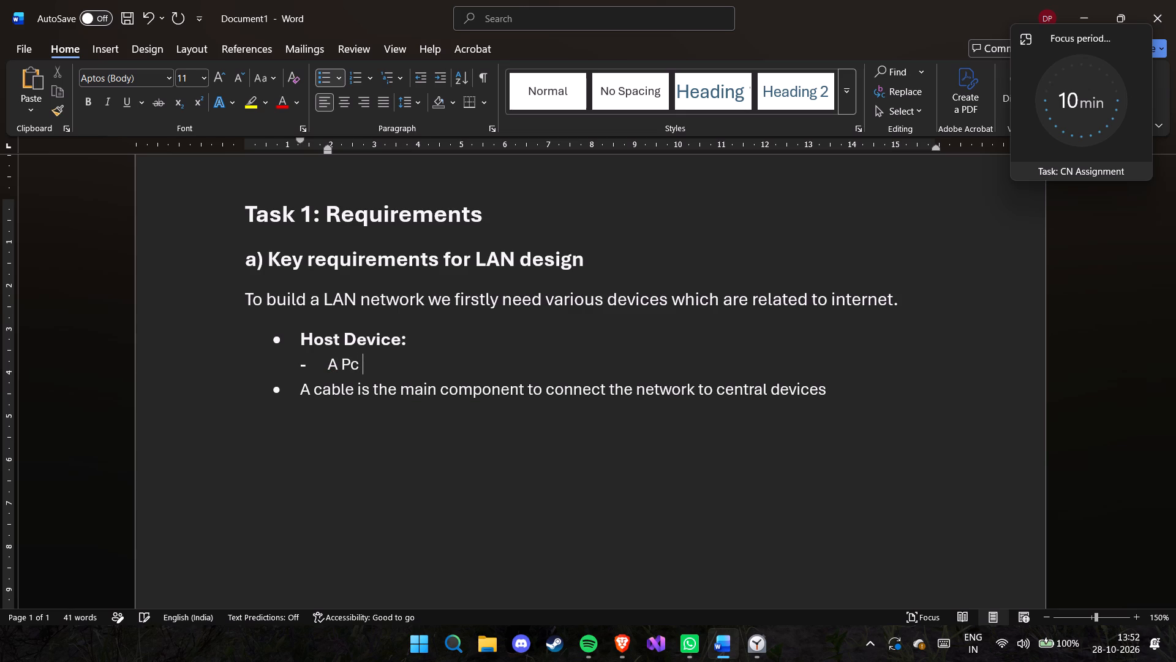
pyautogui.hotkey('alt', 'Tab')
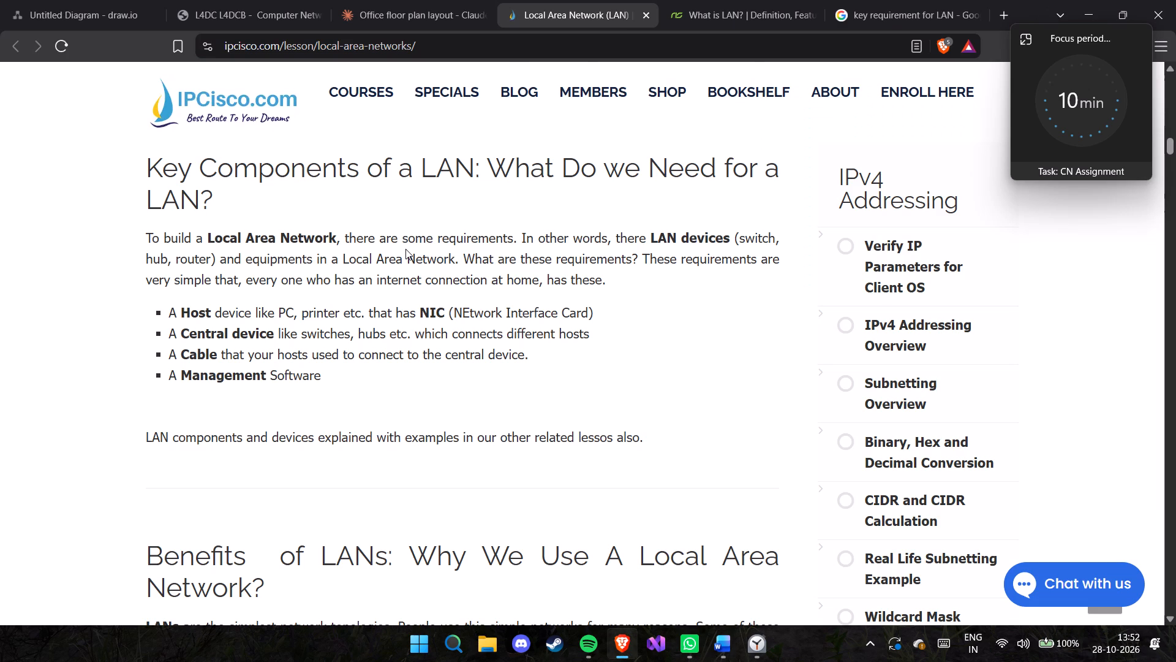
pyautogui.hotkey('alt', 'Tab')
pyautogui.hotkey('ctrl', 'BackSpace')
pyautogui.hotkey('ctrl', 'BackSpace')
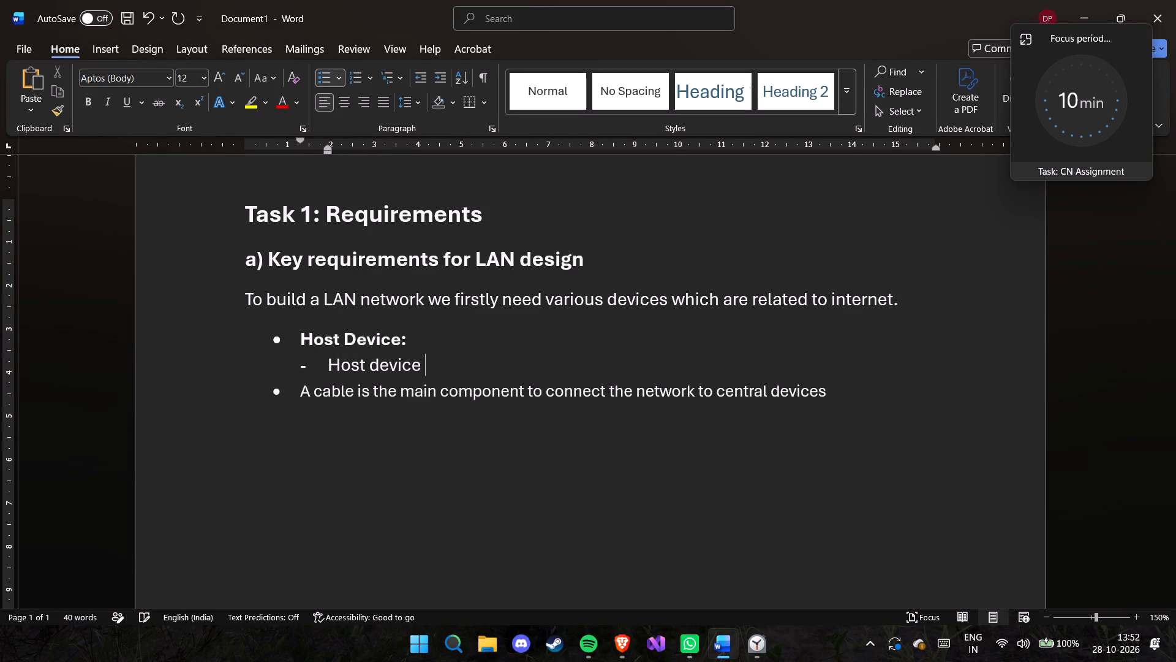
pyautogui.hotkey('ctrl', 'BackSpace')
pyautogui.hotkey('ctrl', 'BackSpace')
# Write "Host device such as a Pc, printer etc" in the dashed sub-item at font size 11, consulting the IPCisco article.
pyautogui.hotkey('ctrl', 'shift', ',')
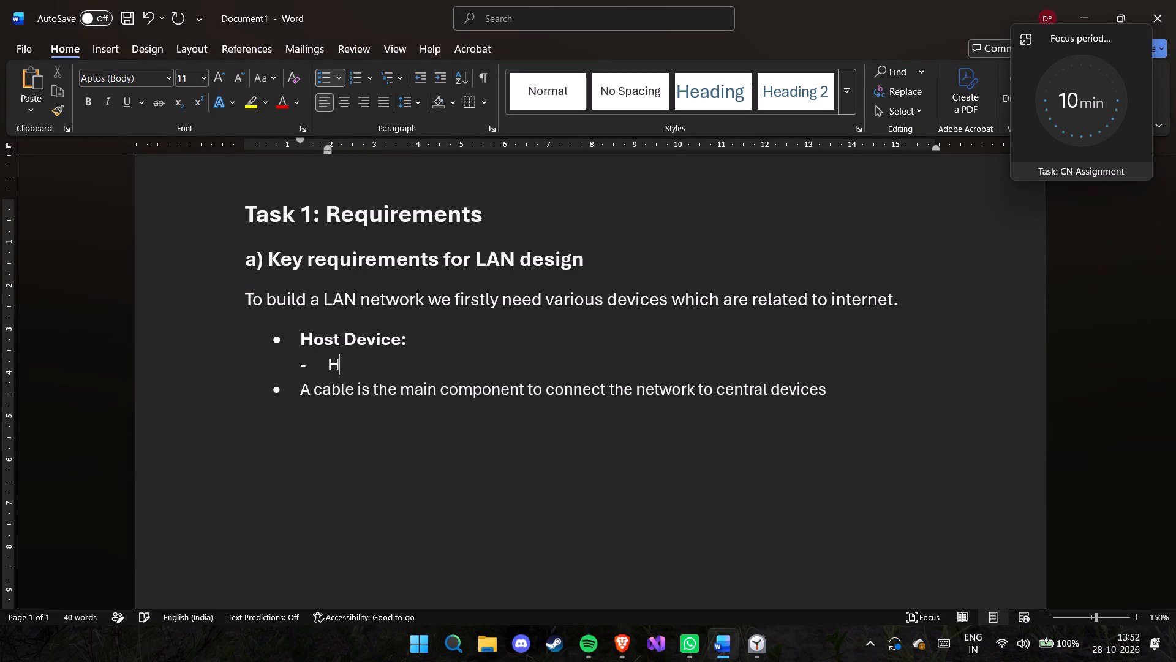
pyautogui.press('BackSpace')
pyautogui.press('BackSpace')
pyautogui.press('space')
pyautogui.write('device such as')
pyautogui.press('space')
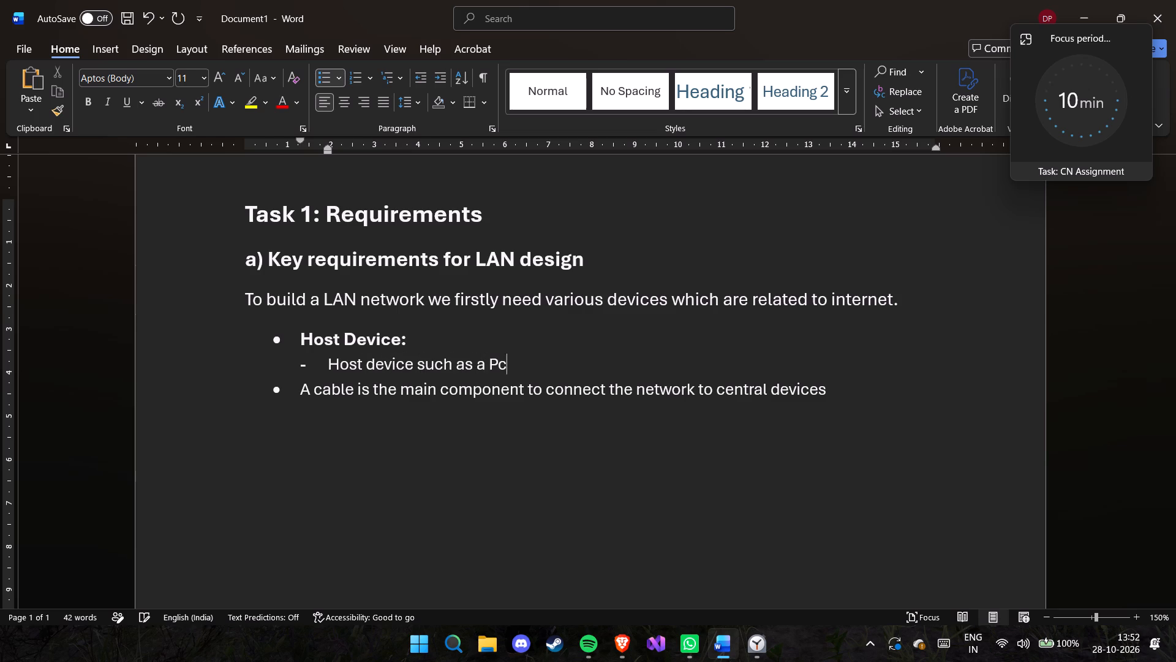
pyautogui.press('BackSpace')
pyautogui.press('space')
pyautogui.press('BackSpace')
pyautogui.write(',')
pyautogui.press('space')
pyautogui.hotkey('alt', 'Tab')
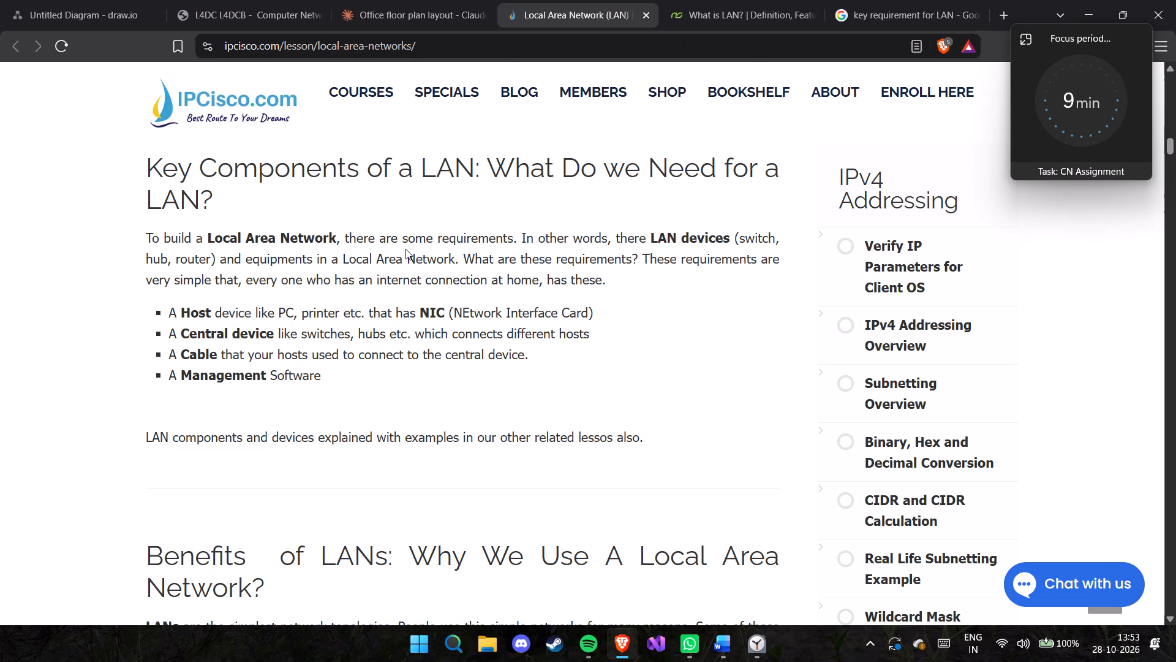
pyautogui.hotkey('alt', 'Tab')
pyautogui.write('printer etc')
# Extend the Host Device sub-item with "that has a network interface card (NIC)", following the IPCisco article.
pyautogui.hotkey('alt', 'Tab')
pyautogui.hotkey('alt', 'Tab')
pyautogui.press('space')
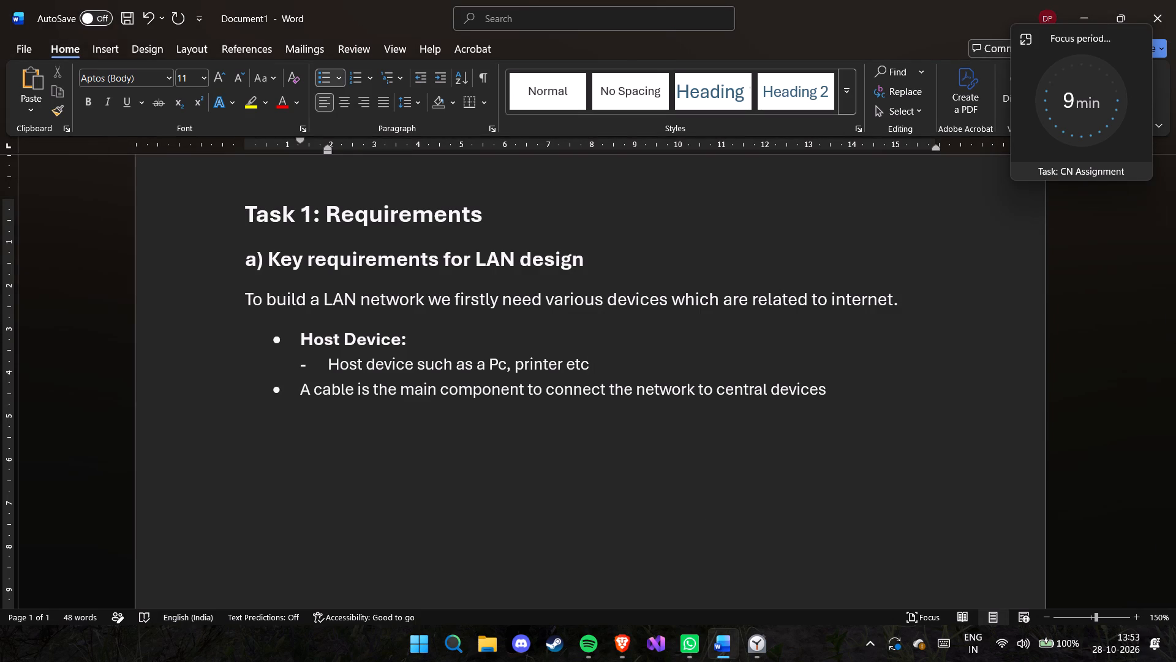
pyautogui.write('thata')
pyautogui.press('space')
pyautogui.press('BackSpace')
pyautogui.press('BackSpace')
pyautogui.press('space')
pyautogui.write('has a network interface card')
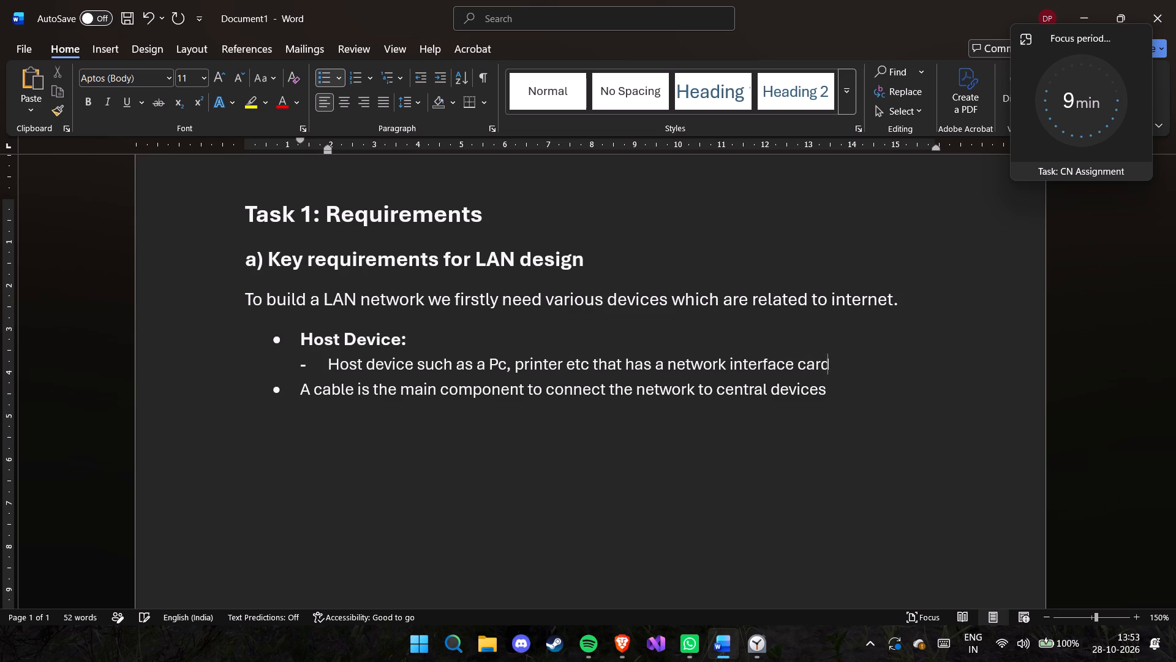
pyautogui.press('space')
pyautogui.press('BackSpace')
pyautogui.press('.')
pyautogui.press('BackSpace')
pyautogui.press('space')
pyautogui.write('(')
pyautogui.hotkey('shift', ')')
# Start a new dashed sub-item below the host device line, consulting the IPCisco article's key components list.
pyautogui.press('Return')
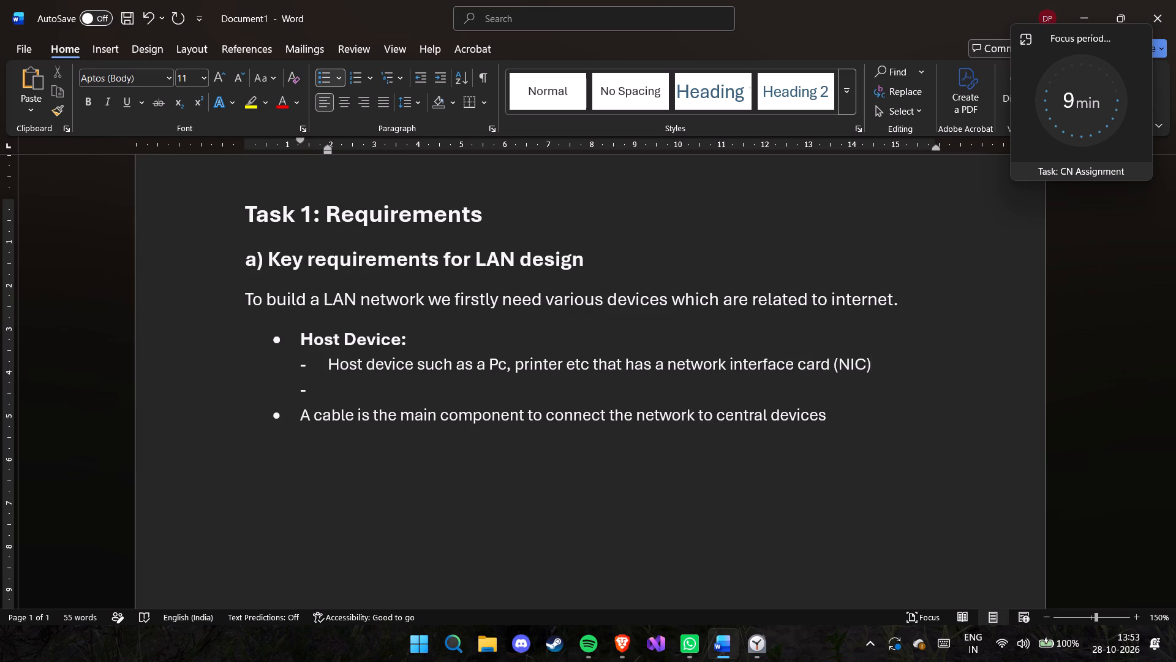
pyautogui.hotkey('alt', 'Tab')
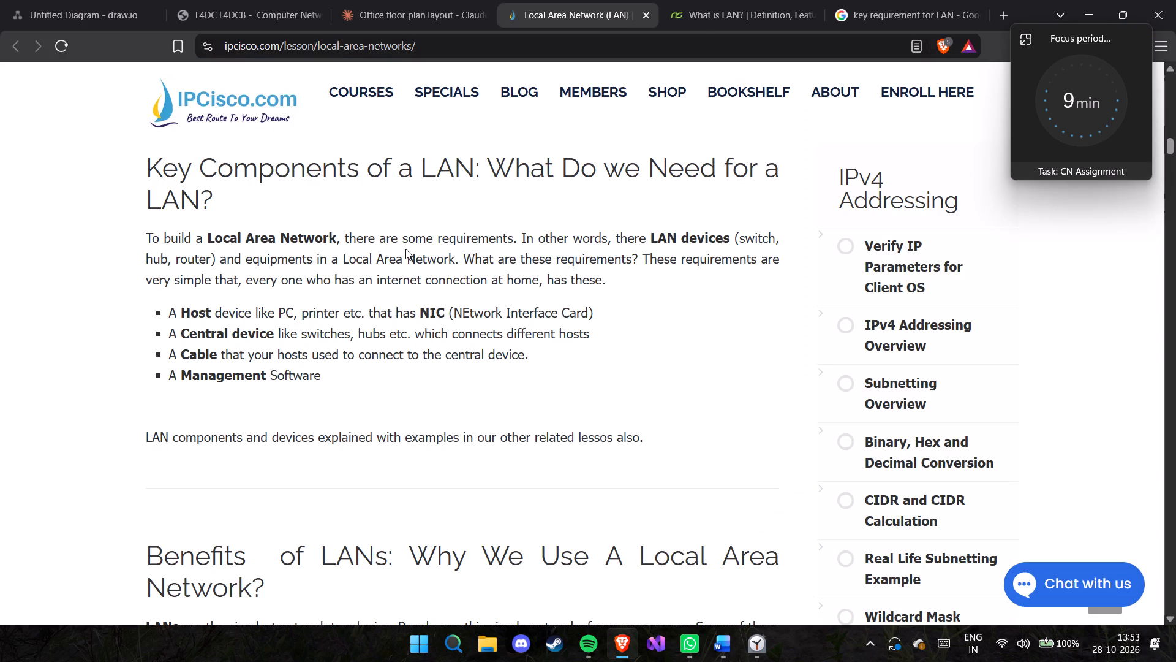
pyautogui.hotkey('alt', 'Tab')
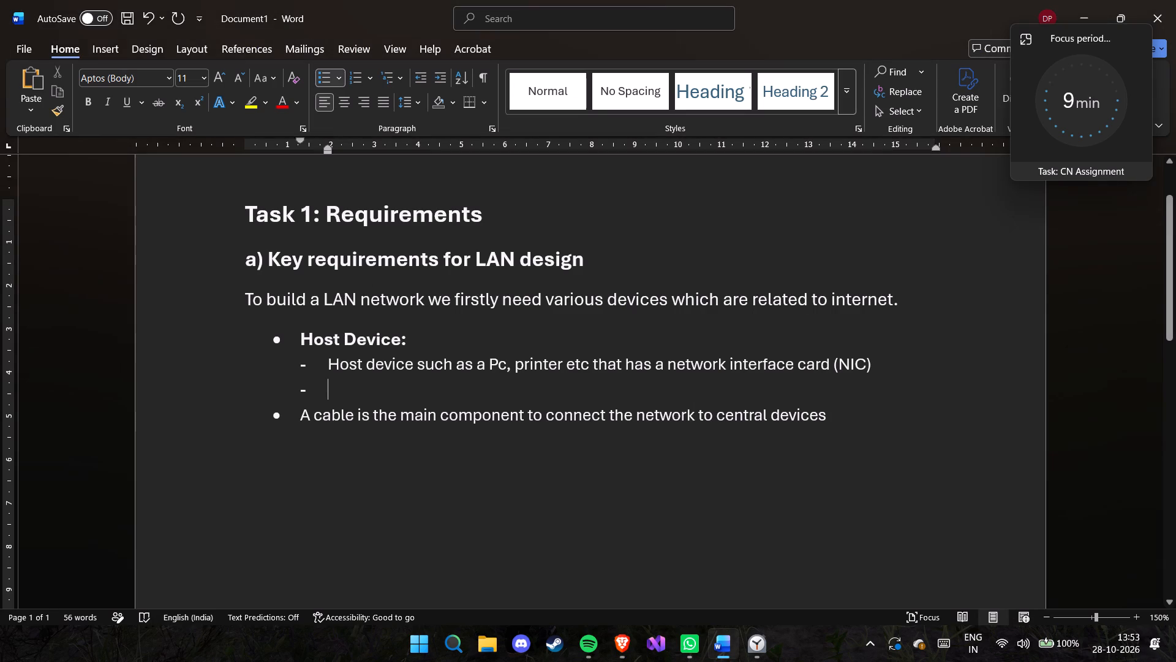
pyautogui.hotkey('alt', 'Tab')
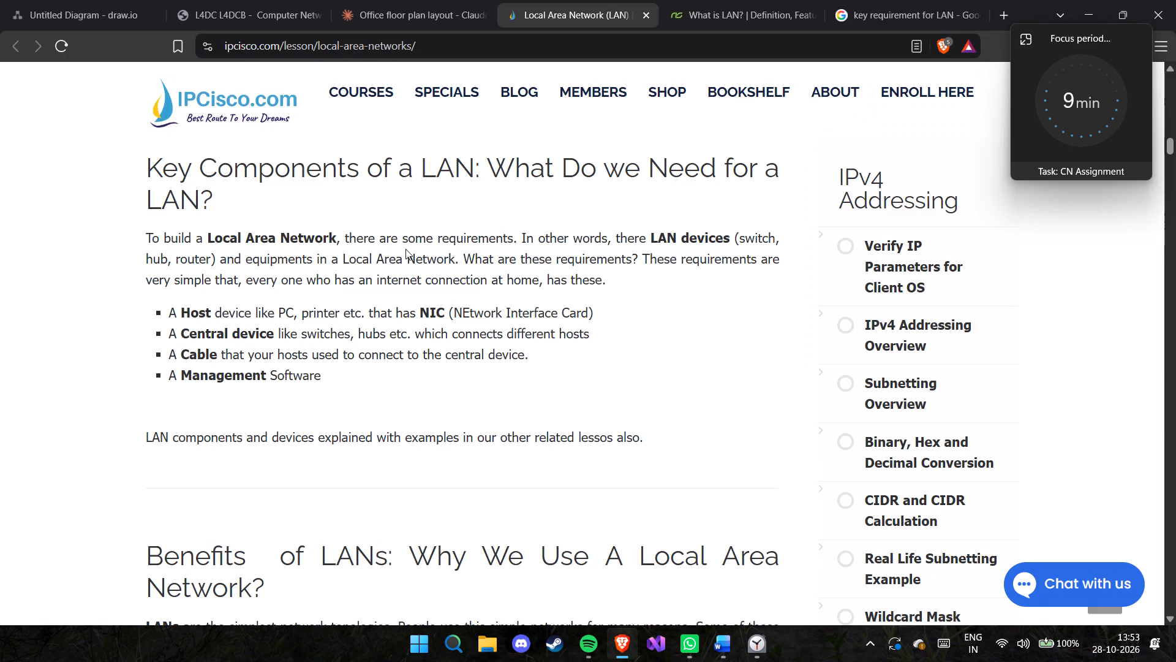
pyautogui.hotkey('alt', 'Tab')
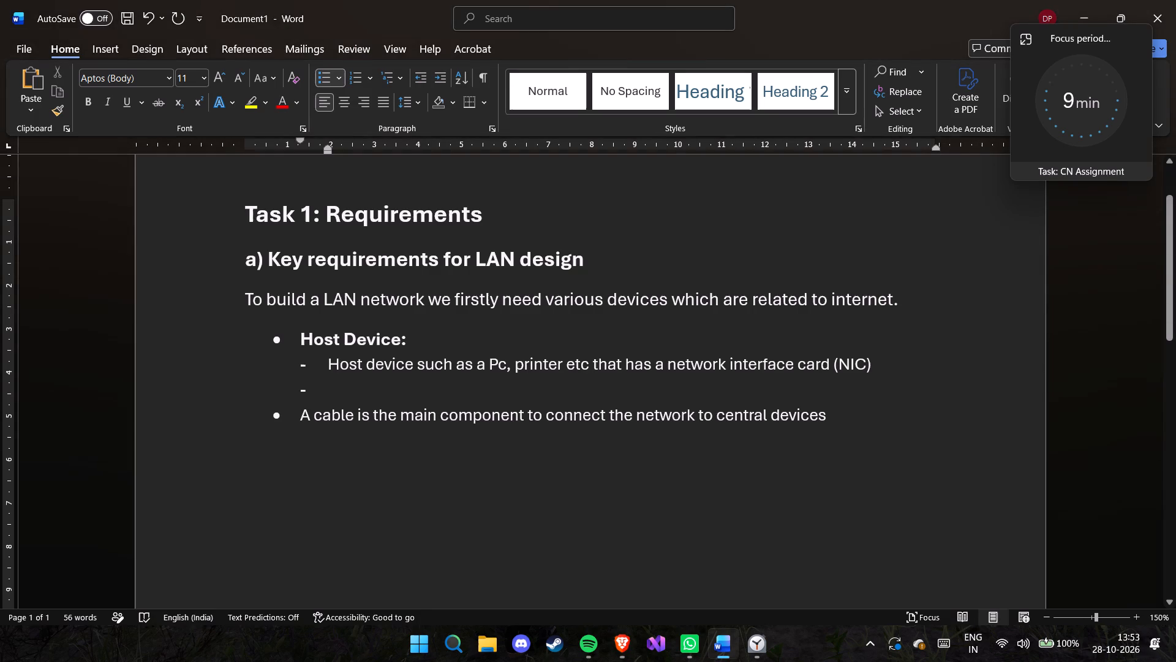
pyautogui.hotkey('alt', 'Tab')
pyautogui.hotkey('alt', 'Tab')
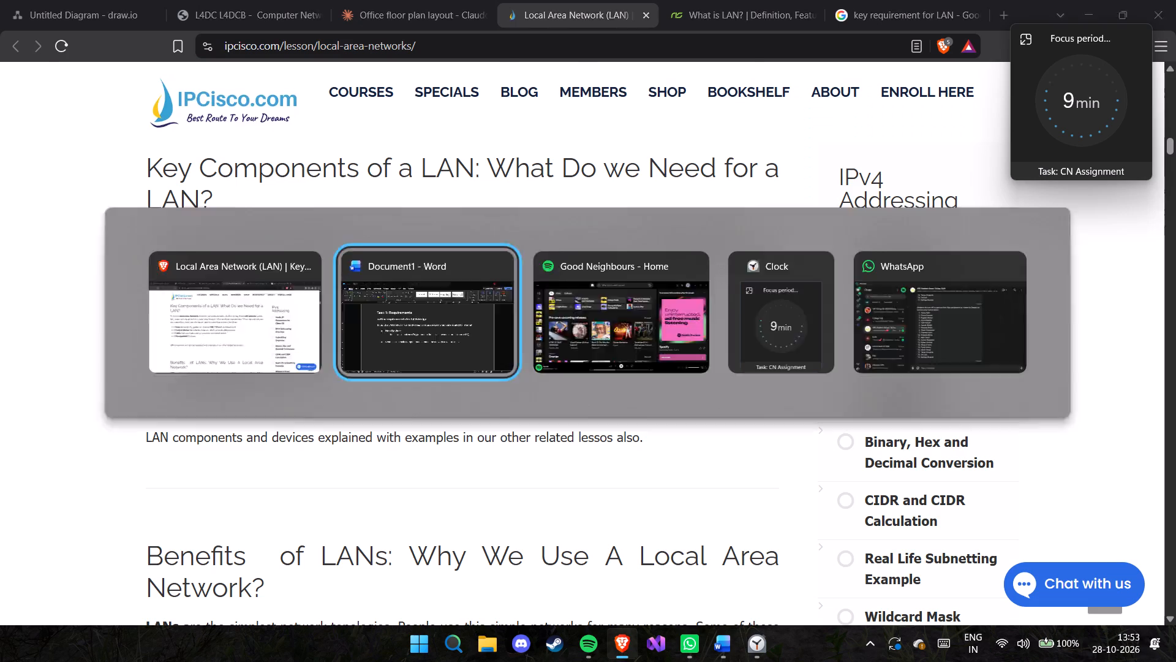
pyautogui.hotkey('alt', 'Tab')
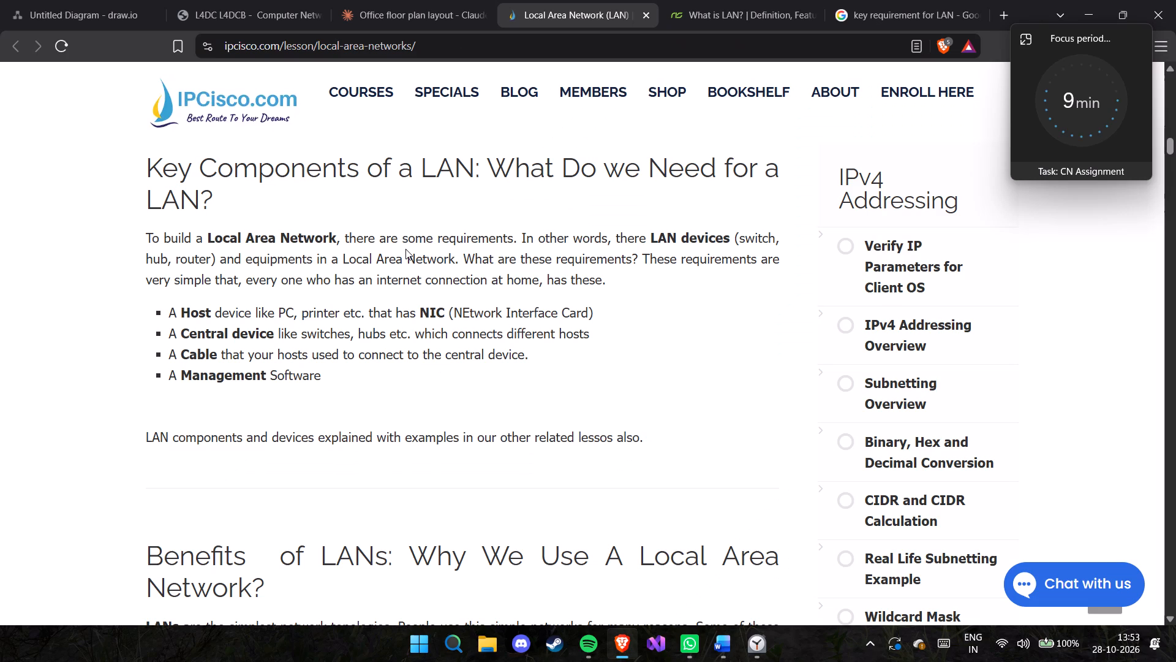
pyautogui.hotkey('alt', 'Tab')
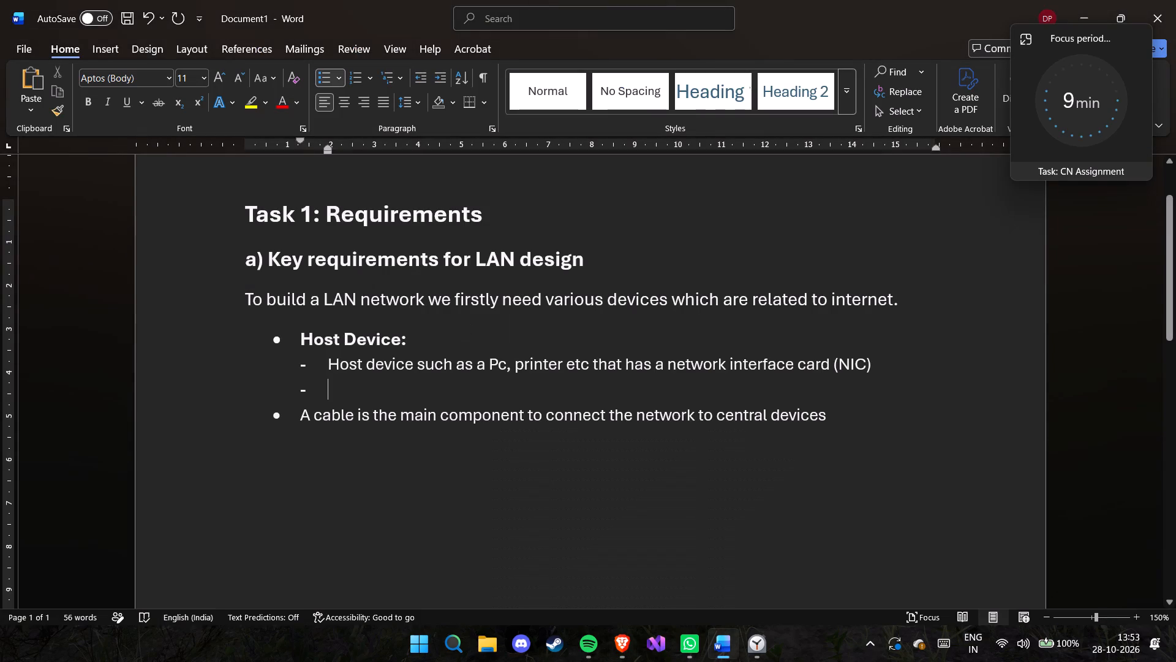
# Change the "Host Device:" bullet heading to "Devices:".
pyautogui.click(345, 346)
pyautogui.hotkey('ctrl', 'BackSpace')
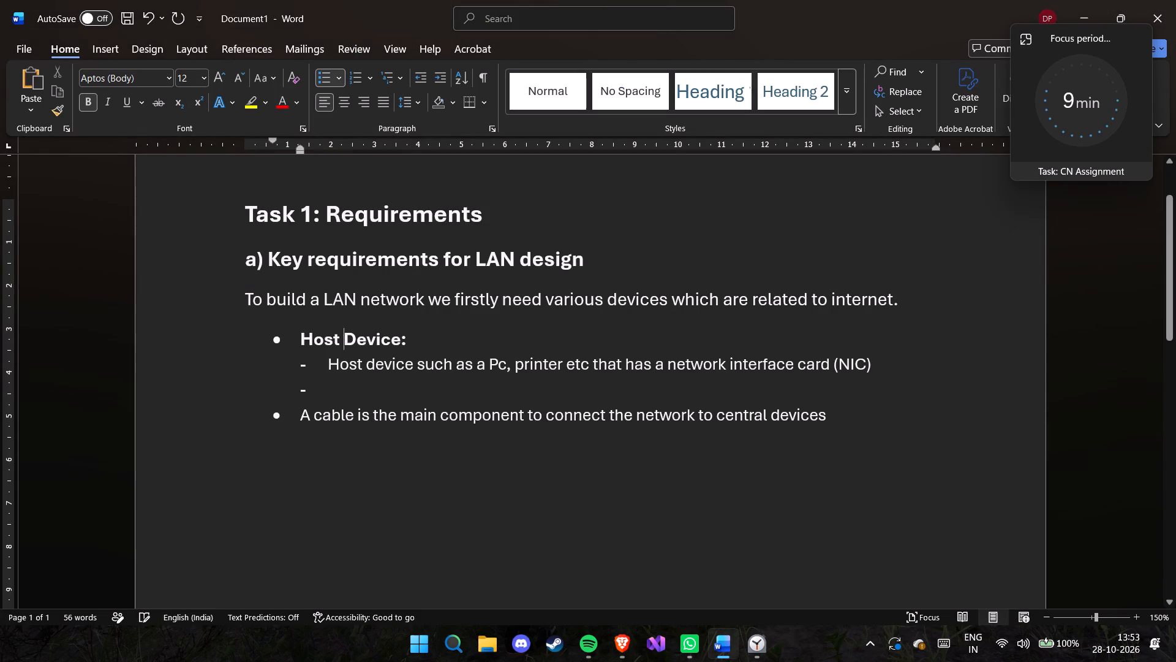
pyautogui.hotkey('ctrl', 'Right')
pyautogui.press('s')
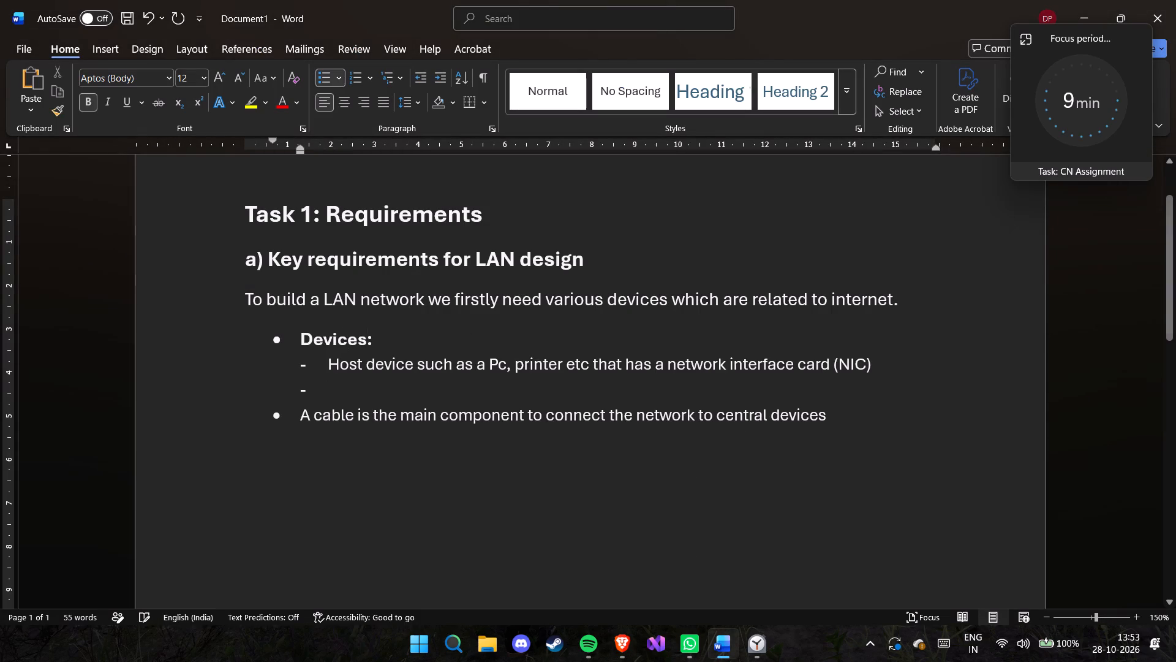
# Write "A central device" in the empty dashed sub-item at font size 11, consulting the IPCisco article.
pyautogui.click(360, 392)
pyautogui.hotkey('alt', 'Tab')
pyautogui.hotkey('alt', 'Tab')
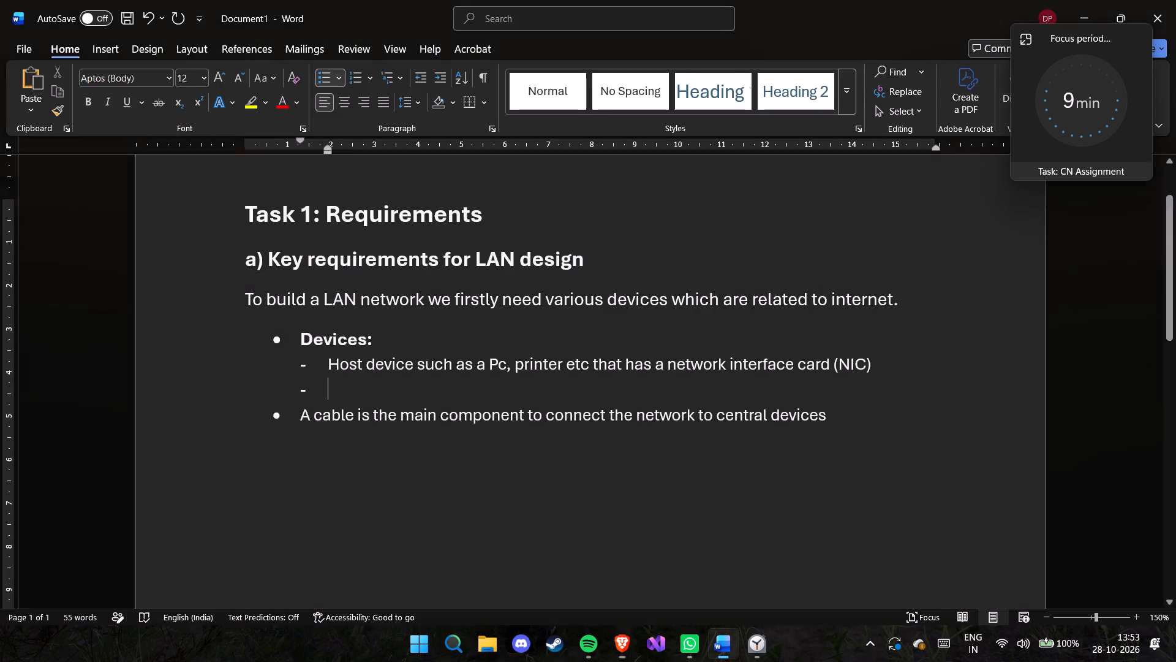
pyautogui.hotkey('alt', 'Tab')
pyautogui.hotkey('alt', 'Tab')
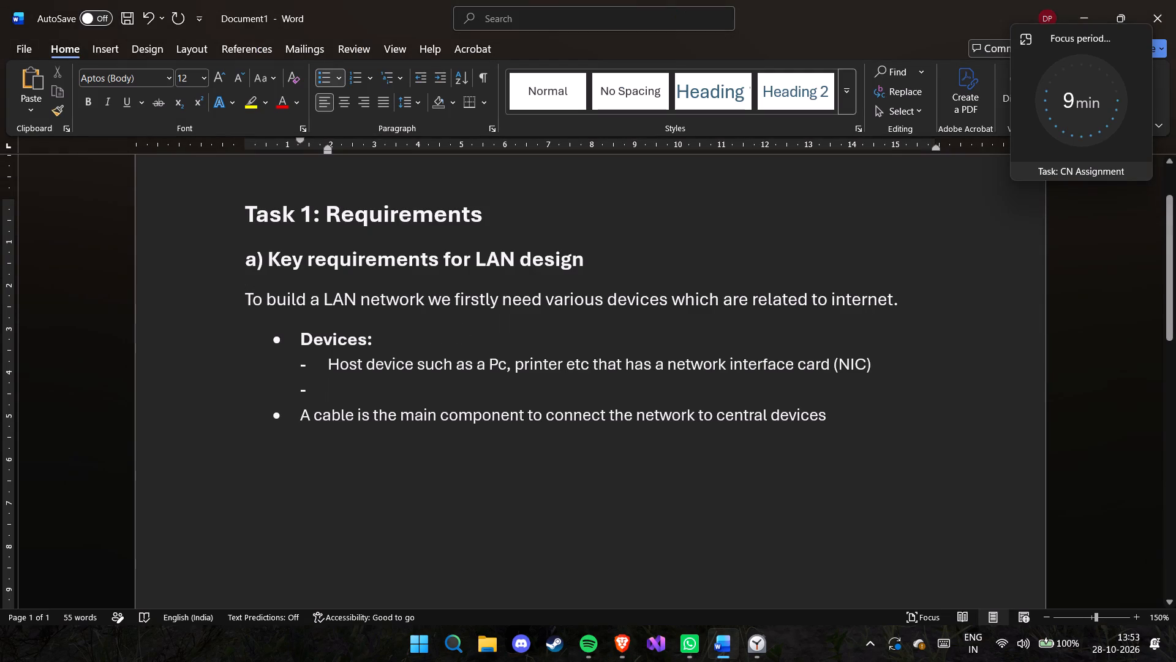
pyautogui.press('BackSpace')
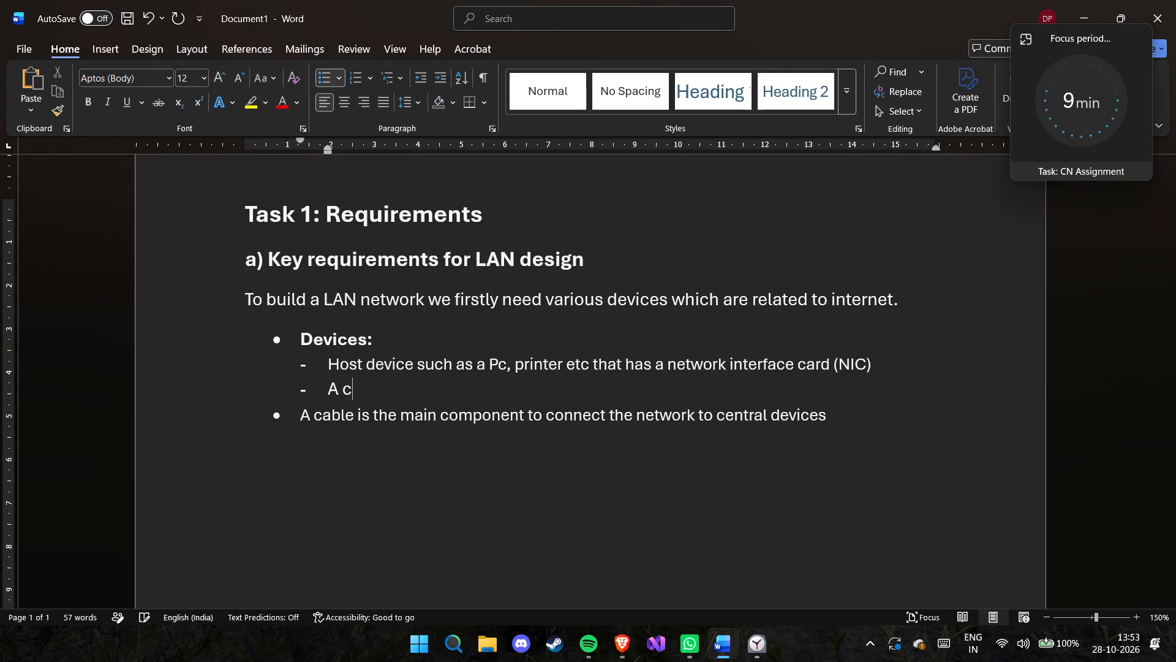
pyautogui.press('BackSpace')
pyautogui.press('BackSpace')
pyautogui.press('BackSpace')
pyautogui.hotkey('ctrl', 'shift', ',')
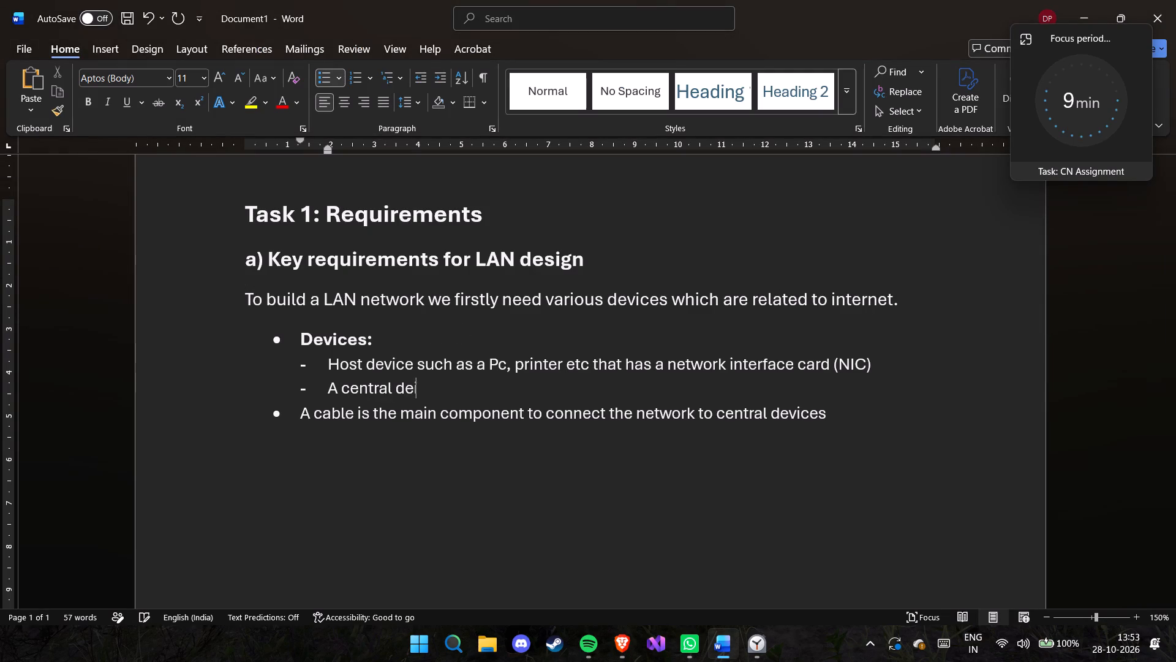
pyautogui.press('BackSpace')
pyautogui.write('vices')
pyautogui.press('BackSpace')
# Extend the central device sub-item with "like a switch or a hub", checking the IPCisco article.
pyautogui.press('space')
pyautogui.write('a')
pyautogui.press('BackSpace')
pyautogui.write('such as')
pyautogui.press('space')
pyautogui.hotkey('alt', 'Tab')
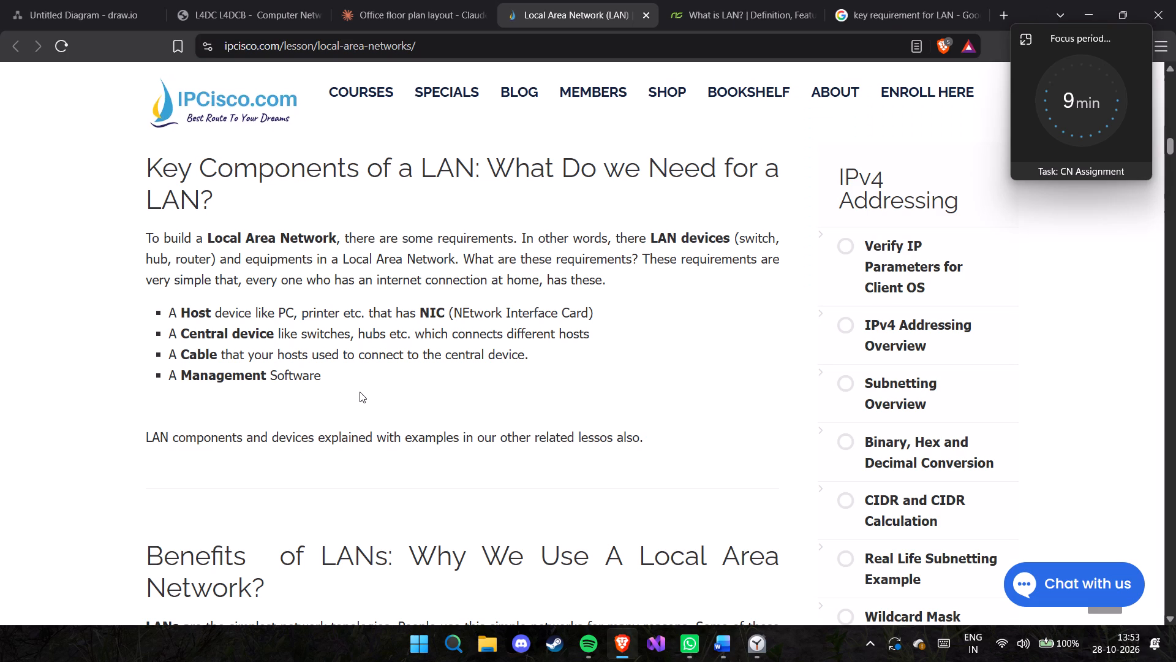
pyautogui.hotkey('alt', 'Tab')
pyautogui.hotkey('ctrl', 'BackSpace')
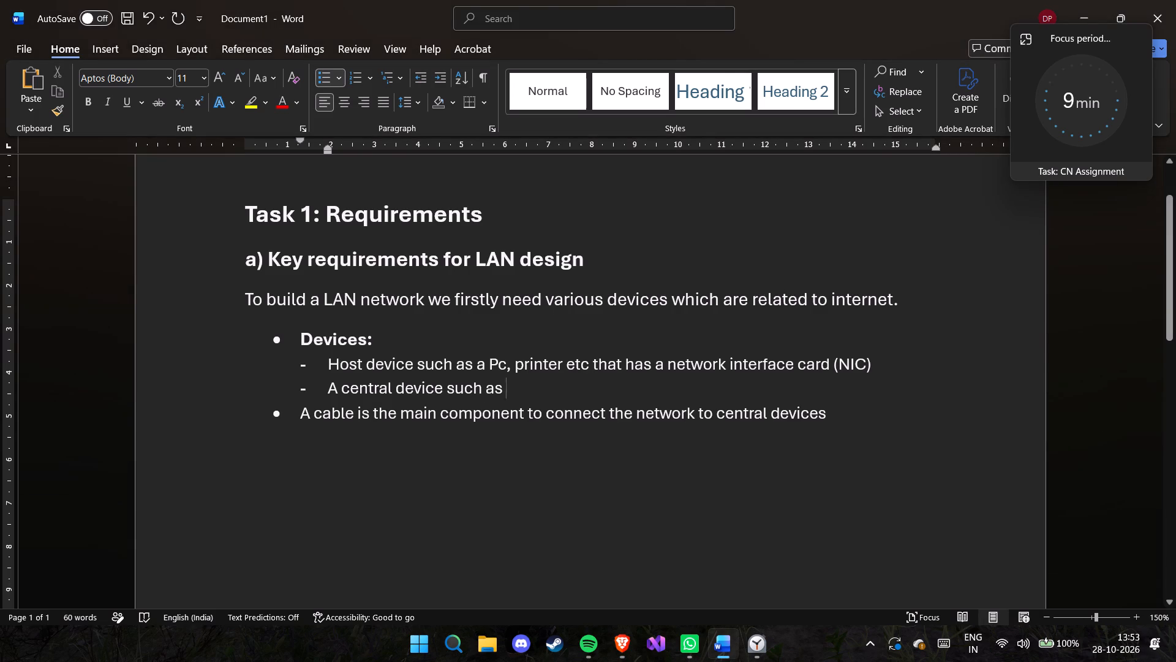
pyautogui.hotkey('ctrl', 'BackSpace')
pyautogui.write('liok')
pyautogui.press('BackSpace')
pyautogui.press('BackSpace')
pyautogui.write('ke a switch or a hub')
pyautogui.press('space')
# Complete the central device sub-item with "which will connect different host devices.", following the IPCisco article.
pyautogui.hotkey('alt', 'Tab')
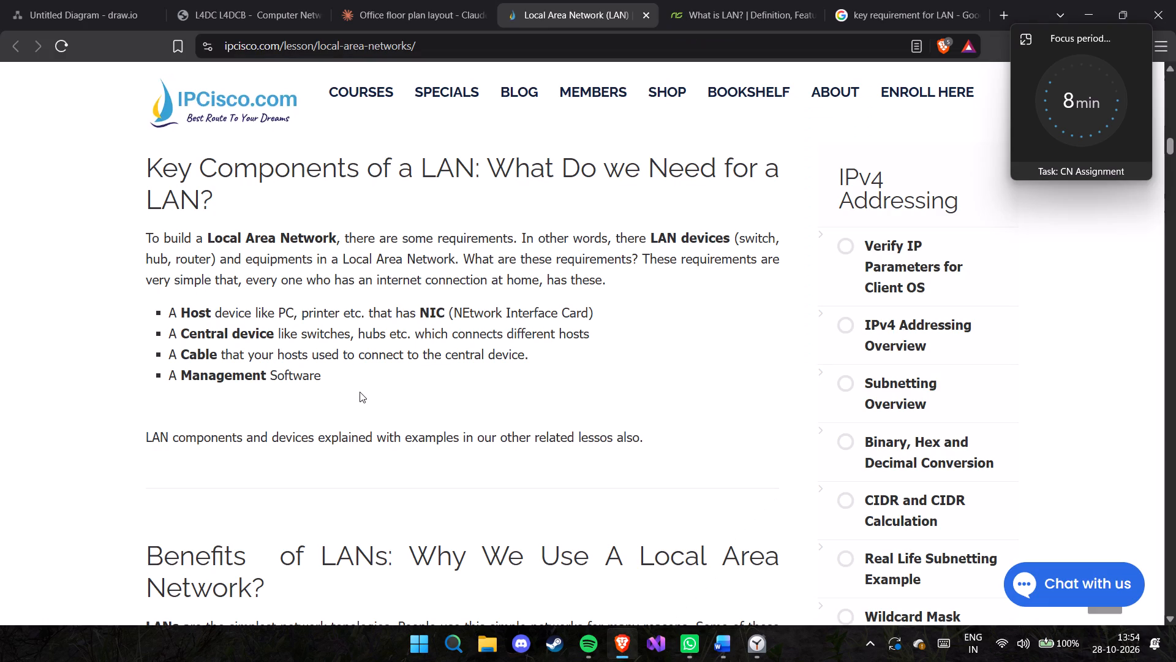
pyautogui.hotkey('alt', 'Tab')
pyautogui.write('wi=h')
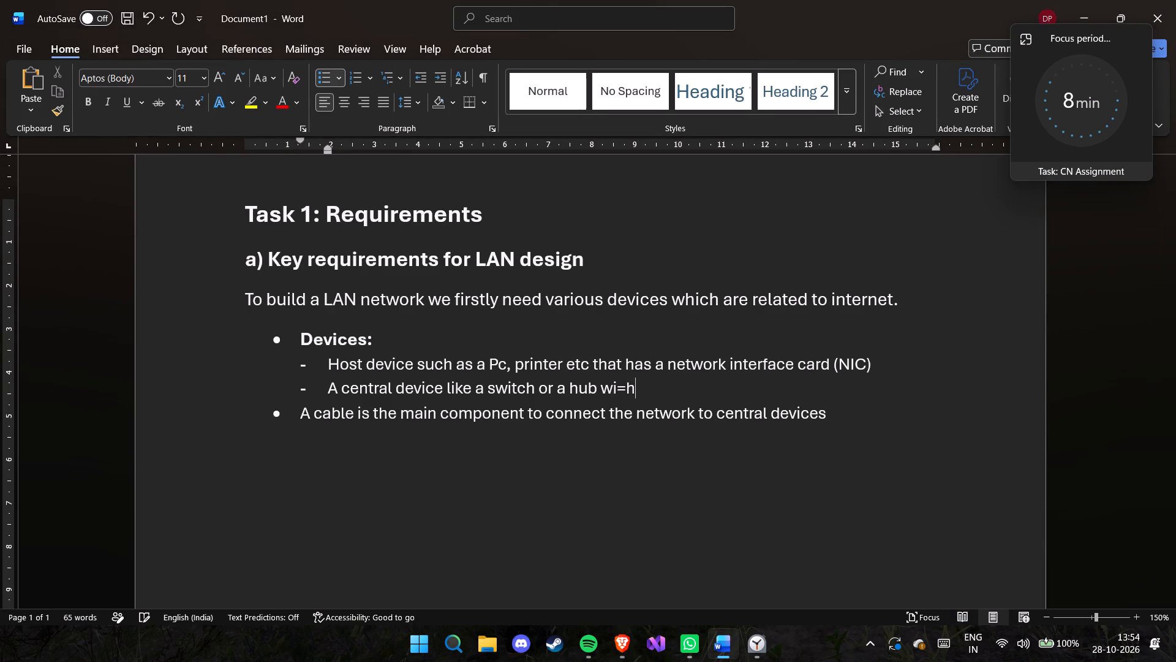
pyautogui.press('BackSpace')
pyautogui.press('BackSpace')
pyautogui.press('BackSpace')
pyautogui.write('hich will connetc')
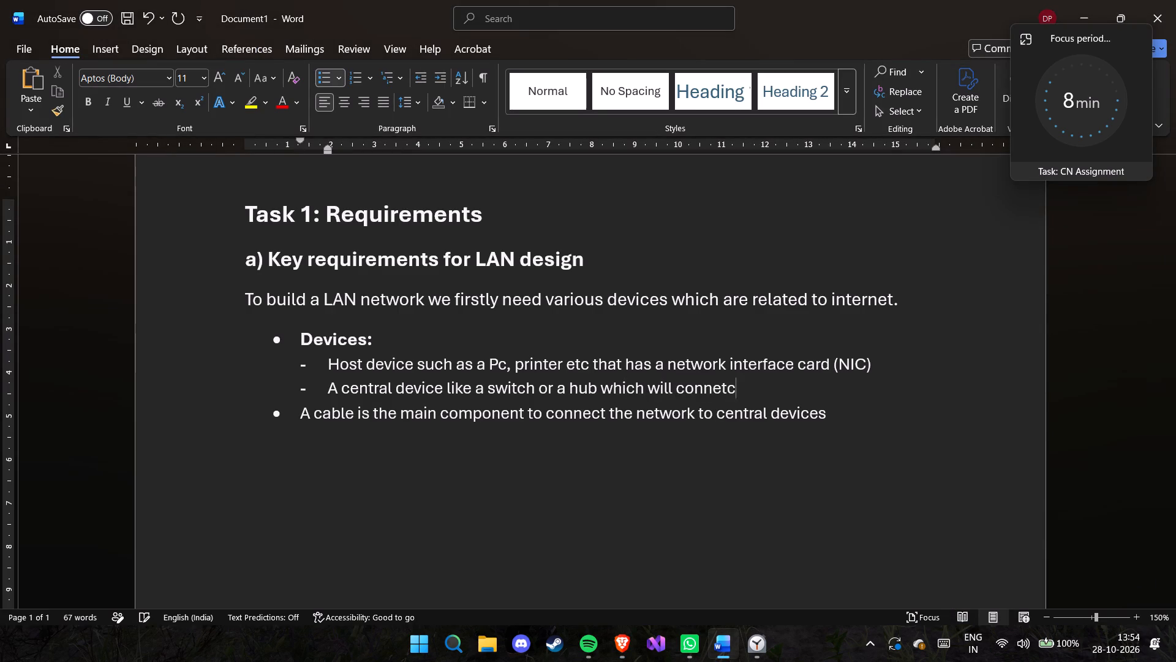
pyautogui.press('BackSpace')
pyautogui.press('BackSpace')
pyautogui.write('ct differenct')
pyautogui.press('BackSpace')
pyautogui.press('BackSpace')
pyautogui.write('t')
pyautogui.press('space')
pyautogui.write('host devices')
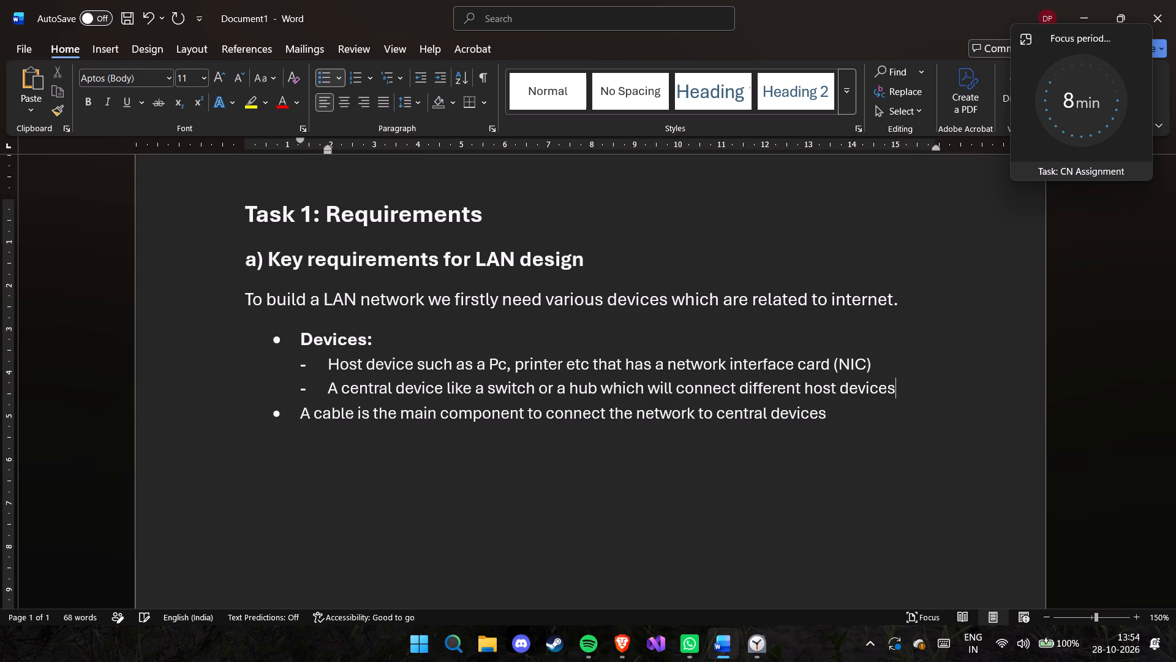
pyautogui.press('.')
# Replace "A cable" at the start of the last bullet with the bold label "Cable:" at font size 12.
pyautogui.click(352, 413)
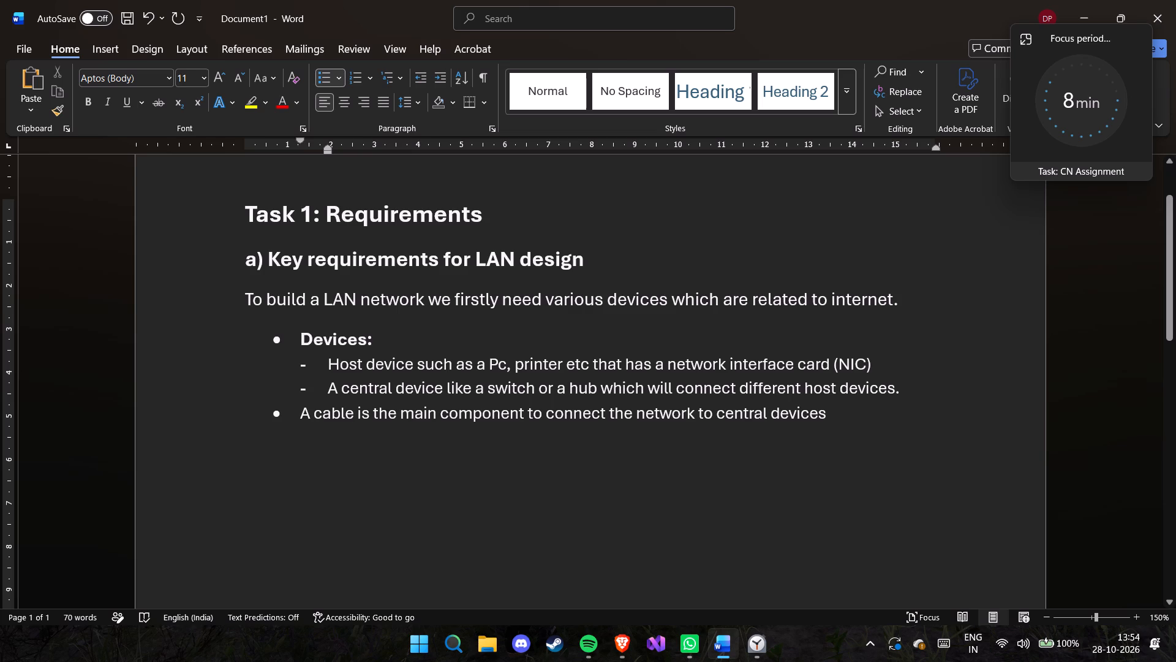
pyautogui.hotkey('ctrl', 'BackSpace')
pyautogui.hotkey('ctrl', 'BackSpace')
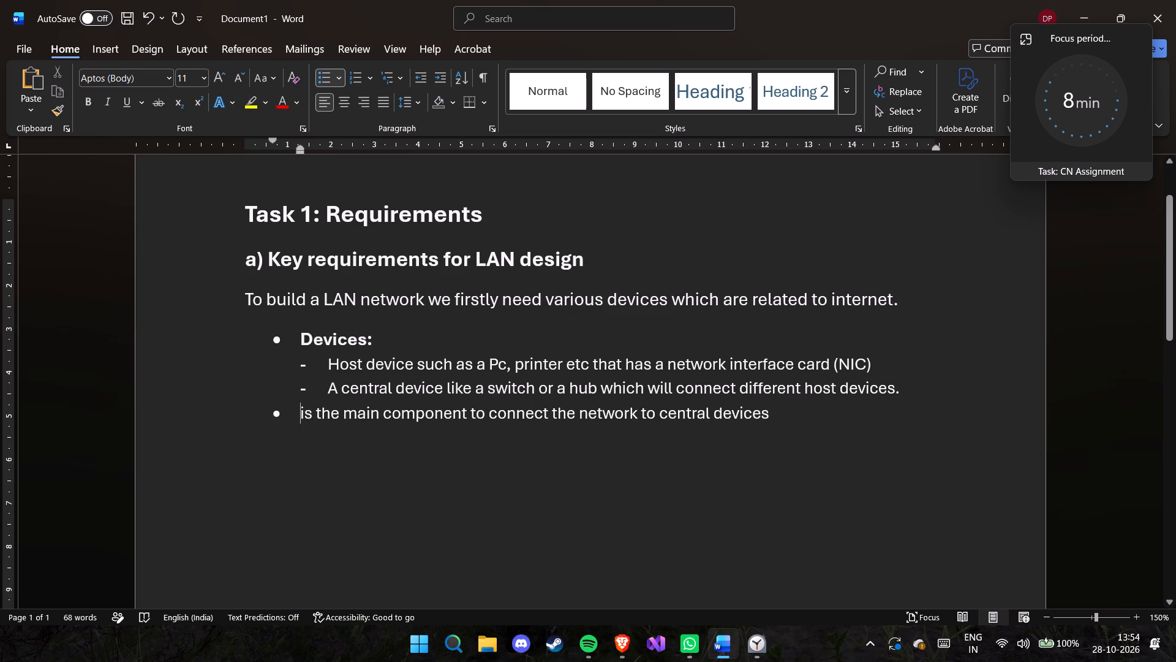
pyautogui.hotkey('ctrl', 'shift', ',')
pyautogui.hotkey('ctrl', 'shift', '.')
pyautogui.hotkey('ctrl', 'shift', '.')
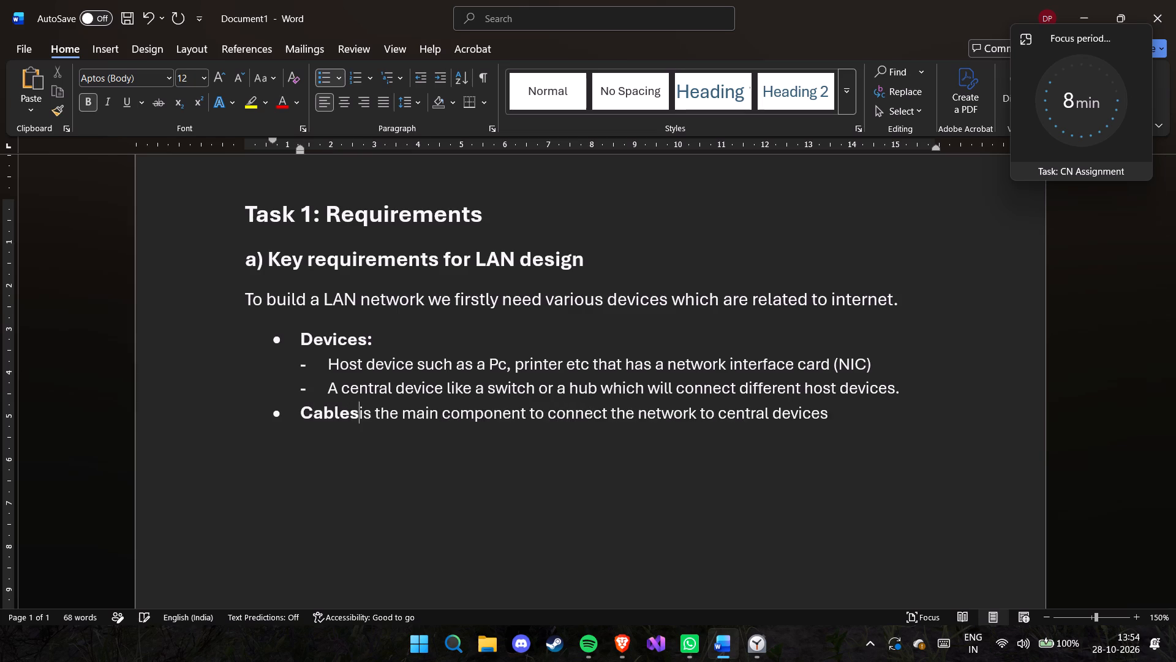
pyautogui.hotkey('alt', 'Tab')
pyautogui.hotkey('alt', 'Tab')
pyautogui.press('BackSpace')
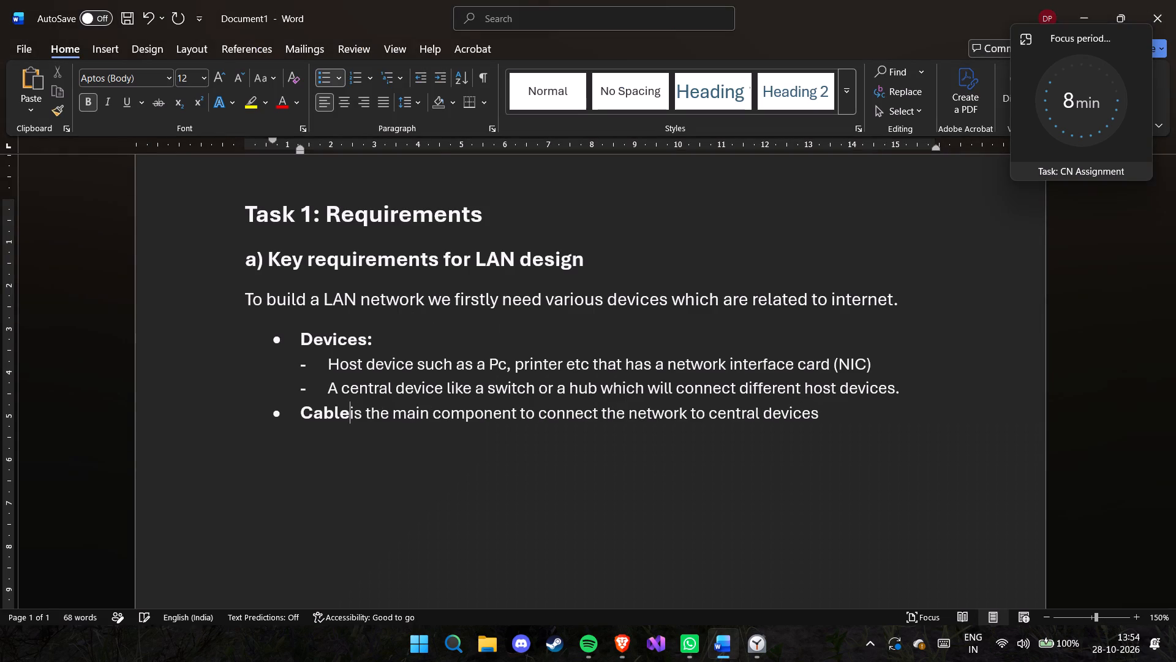
pyautogui.write(':')
pyautogui.press('space')
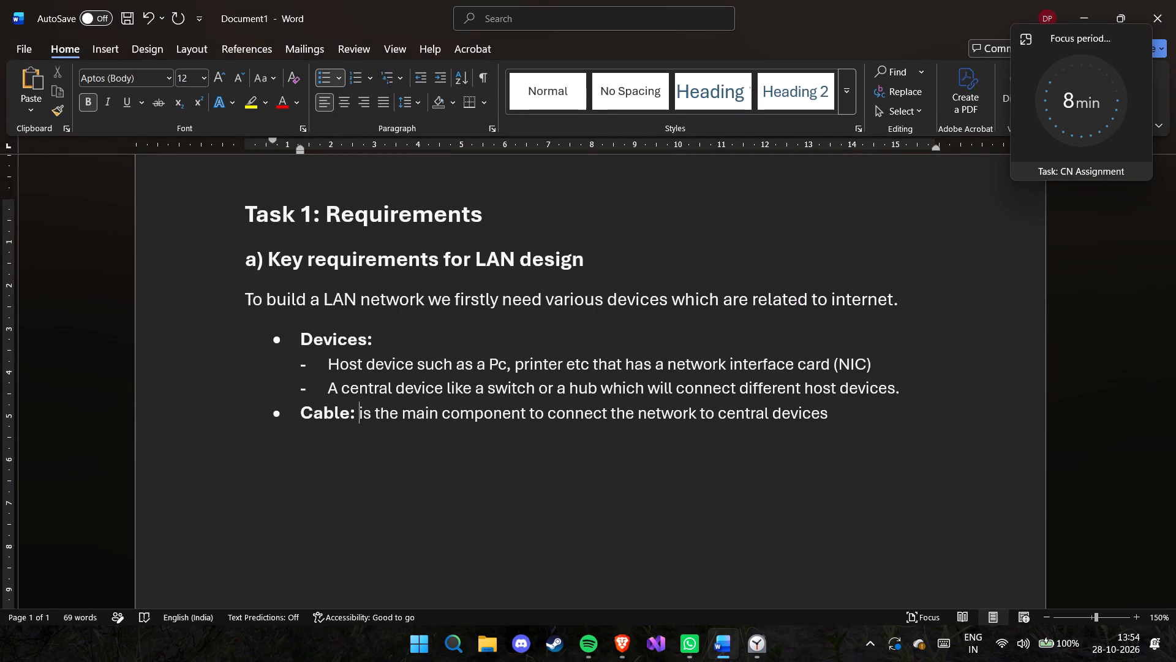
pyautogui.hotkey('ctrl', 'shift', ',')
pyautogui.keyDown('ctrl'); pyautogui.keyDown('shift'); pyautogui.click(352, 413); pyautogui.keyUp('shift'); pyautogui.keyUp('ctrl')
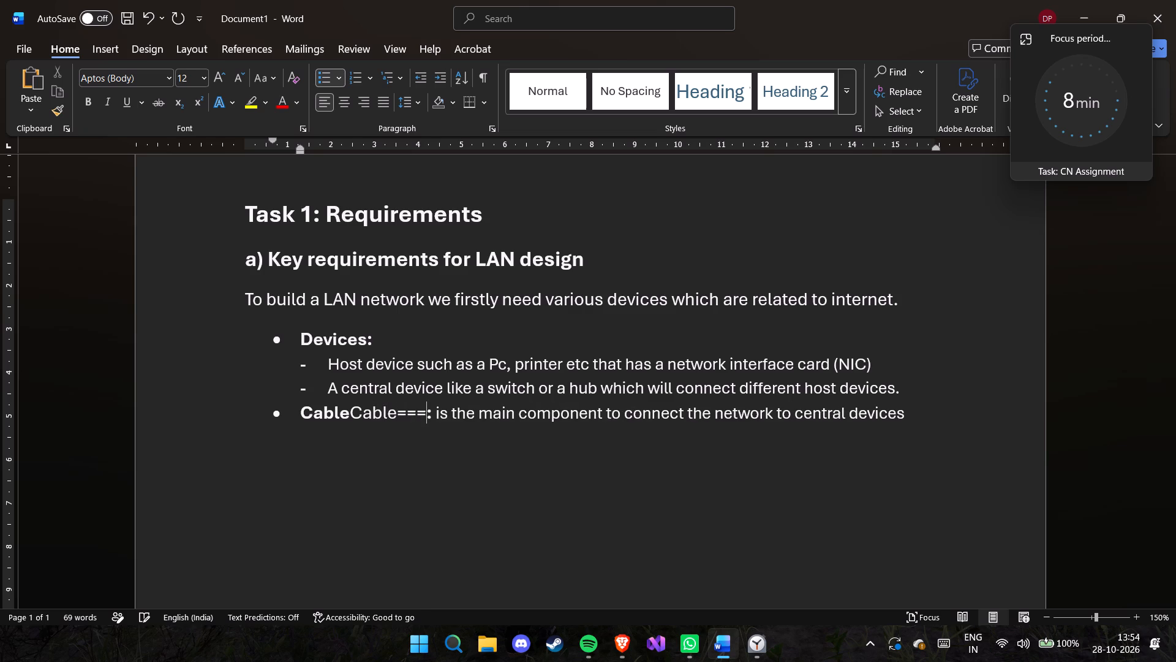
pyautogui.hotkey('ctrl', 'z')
# Insert "Cable" in regular weight after the bold "Cable:" label, at the start of the sentence, keeping a space between them.
pyautogui.press('Right')
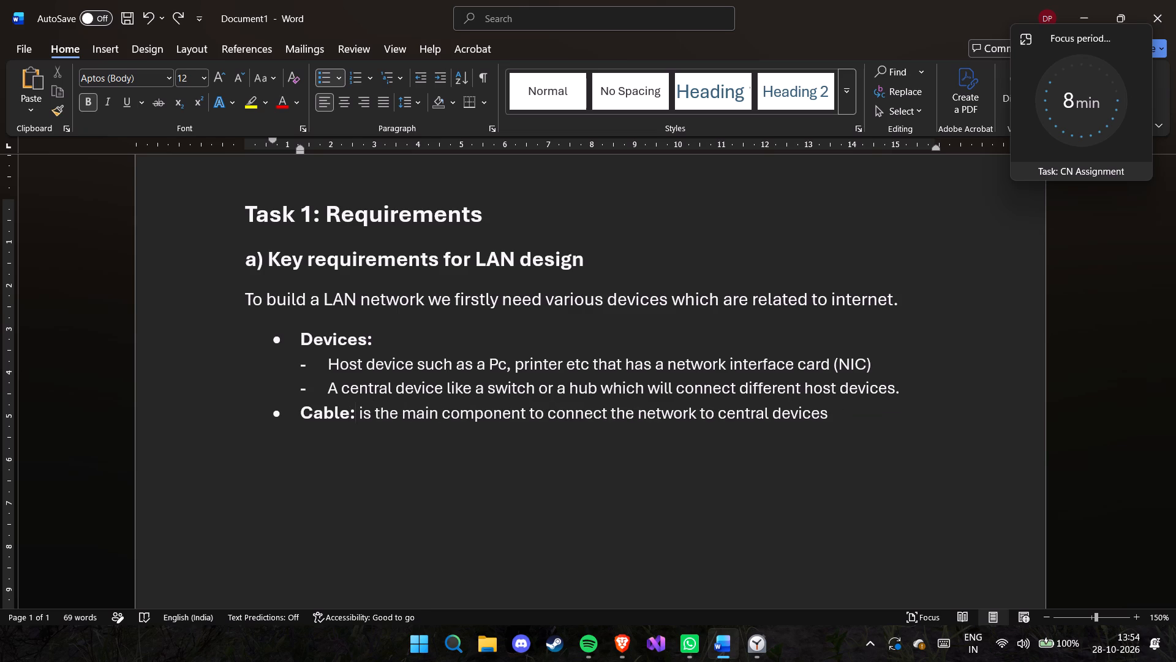
pyautogui.hotkey('ctrl', 'shift', ',')
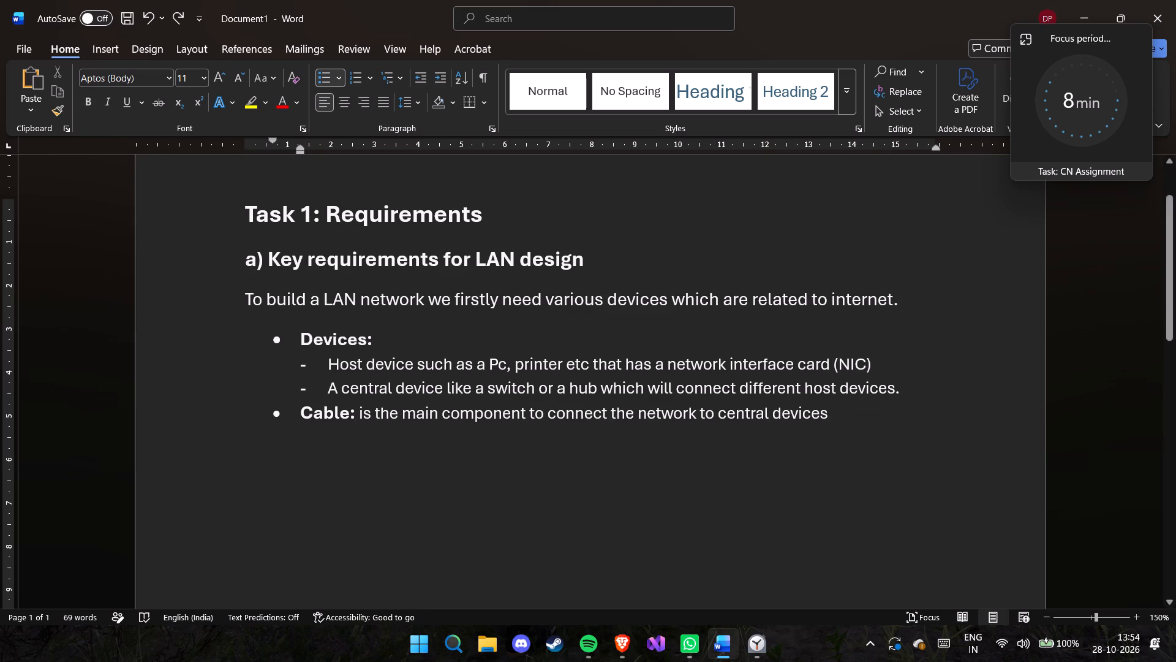
pyautogui.press('BackSpace')
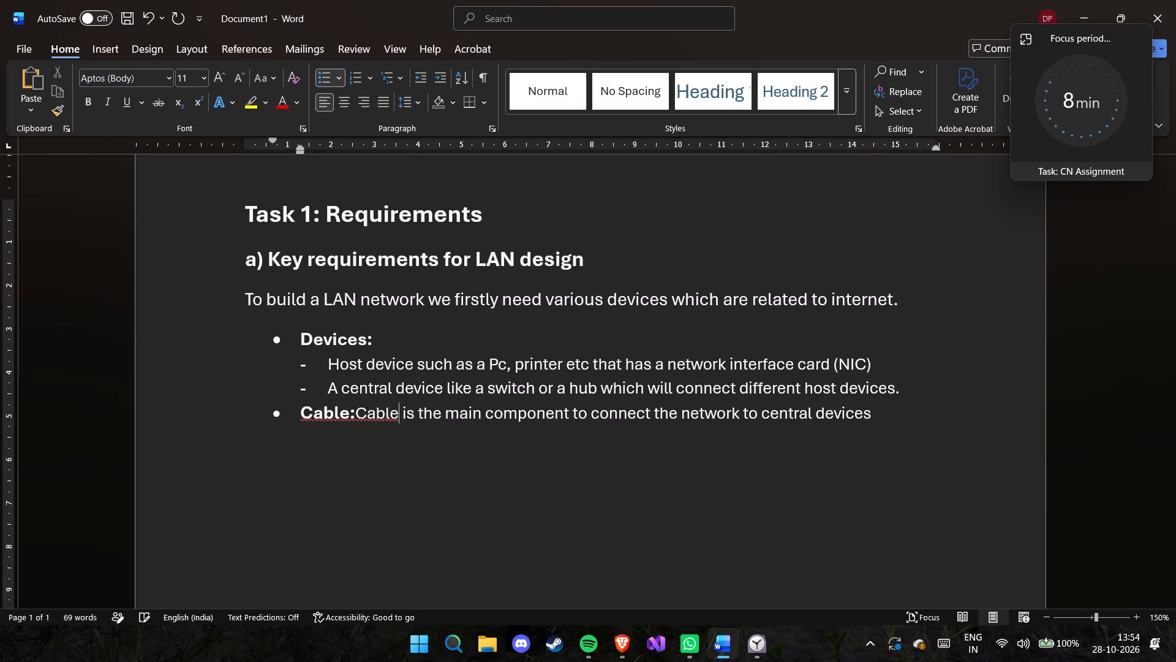
pyautogui.hotkey('ctrl', 'Left')
pyautogui.press('space')
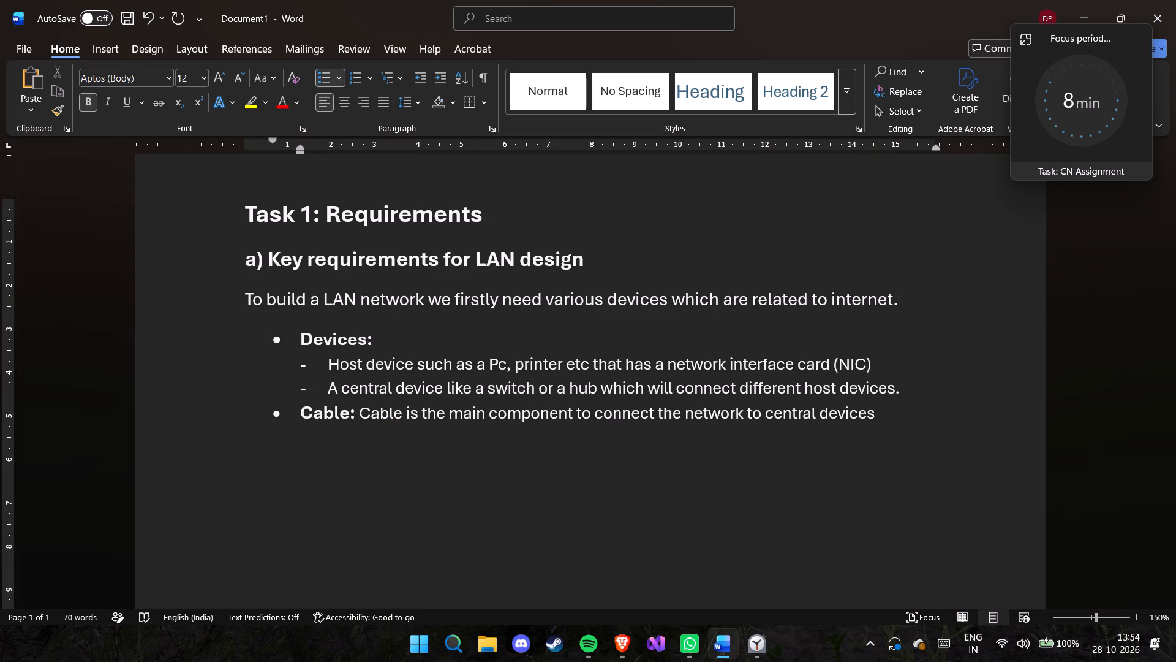
# Move the sentence after "Cable:" into a hollow-bullet sub-item beneath that label, and start another empty sub-item below it.
pyautogui.hotkey('shift', 'Right')
pyautogui.hotkey('shift', 'Right')
pyautogui.hotkey('shift', 'Right')
pyautogui.hotkey('shift', 'Right')
pyautogui.hotkey('shift', 'Right')
pyautogui.hotkey('shift', 'Right')
pyautogui.hotkey('shift', 'Right')
pyautogui.hotkey('shift', 'Right')
pyautogui.hotkey('shift', 'Right')
pyautogui.hotkey('shift', 'Right')
pyautogui.hotkey('shift', 'Right')
pyautogui.hotkey('shift', 'Right')
pyautogui.hotkey('shift', 'Right')
pyautogui.hotkey('shift', 'Right')
pyautogui.hotkey('shift', 'Right')
pyautogui.hotkey('shift', 'Right')
pyautogui.hotkey('shift', 'Right')
pyautogui.hotkey('shift', 'Right')
pyautogui.hotkey('shift', 'Right')
pyautogui.hotkey('shift', 'Right')
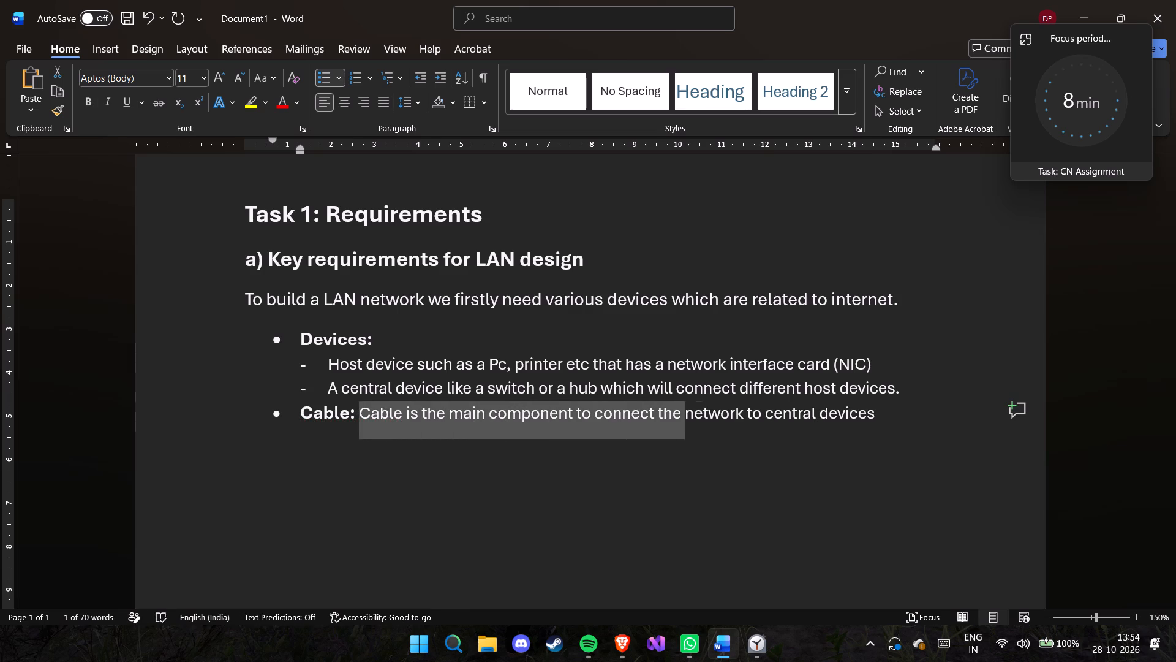
pyautogui.hotkey('shift', 'Right')
pyautogui.hotkey('shift', 'Right')
pyautogui.hotkey('shift', 'Right')
pyautogui.hotkey('shift', 'Right')
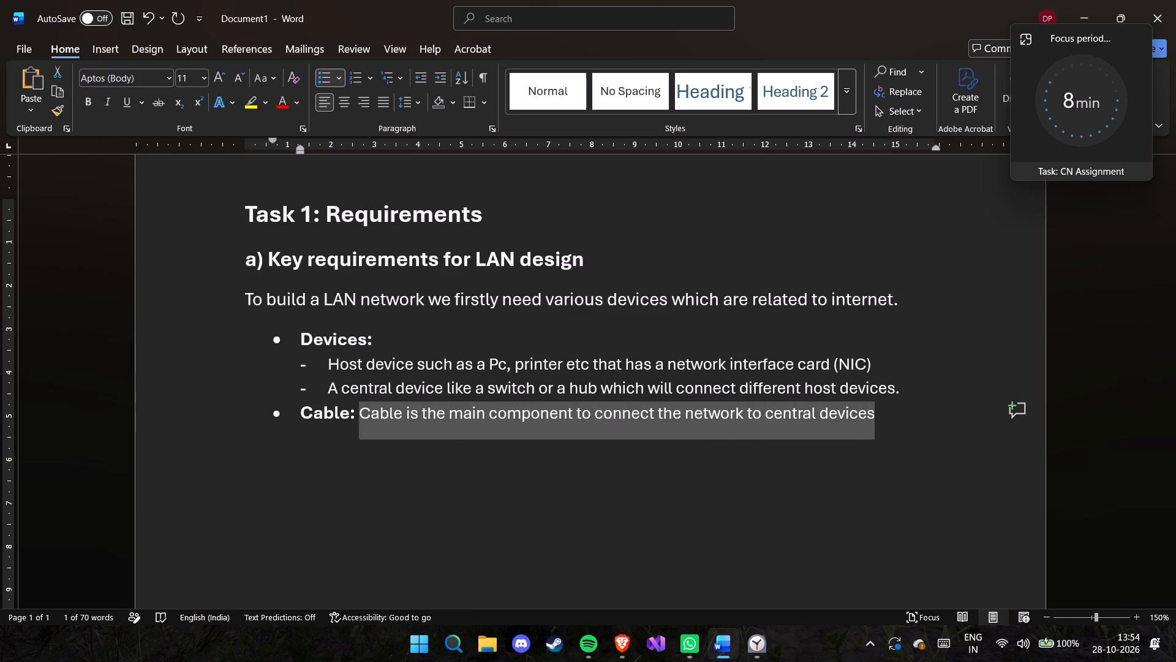
pyautogui.hotkey('ctrl', 'x')
pyautogui.press('Return')
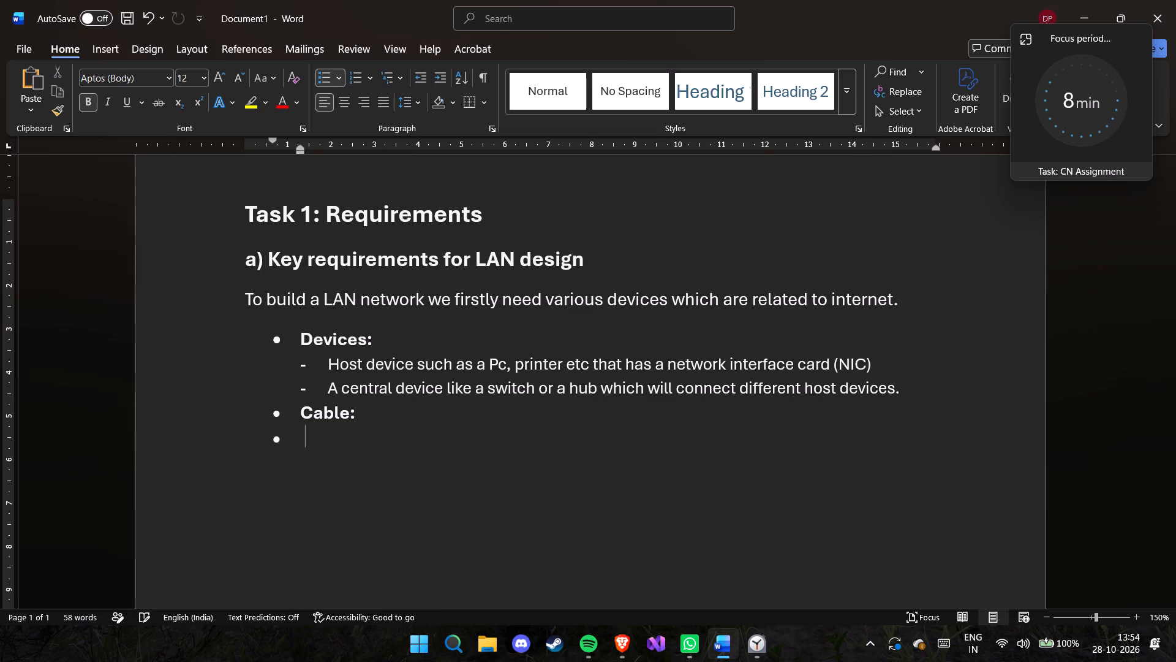
pyautogui.press('BackSpace')
pyautogui.press('BackSpace')
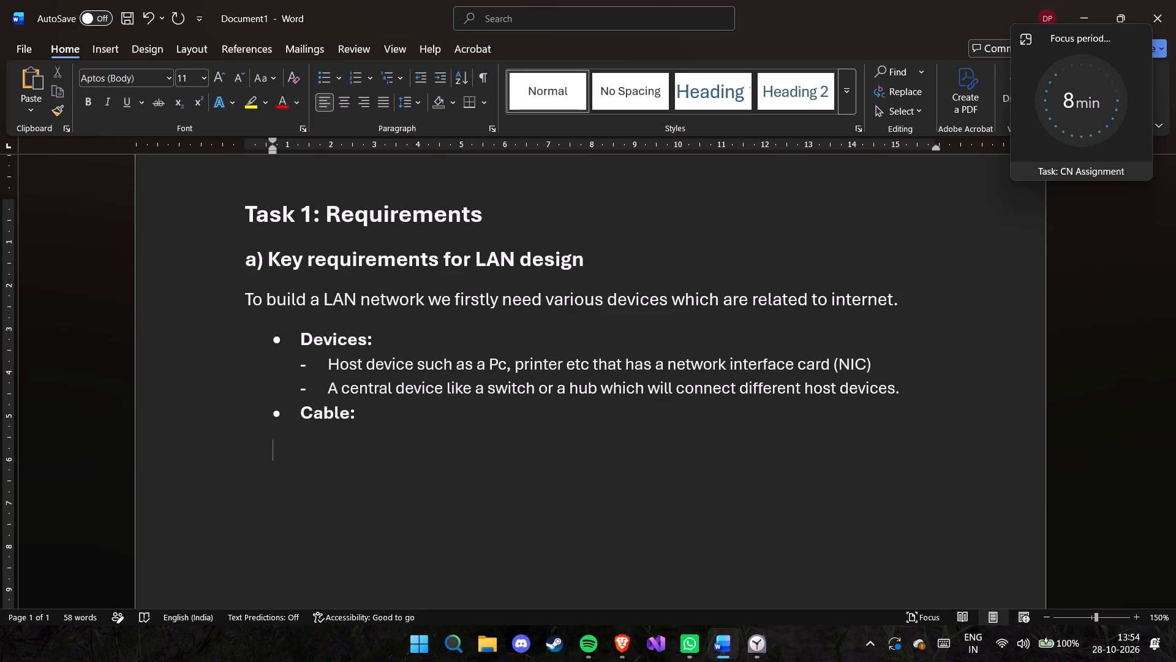
pyautogui.press('BackSpace')
pyautogui.press('BackSpace')
pyautogui.press('Return')
pyautogui.press('Tab')
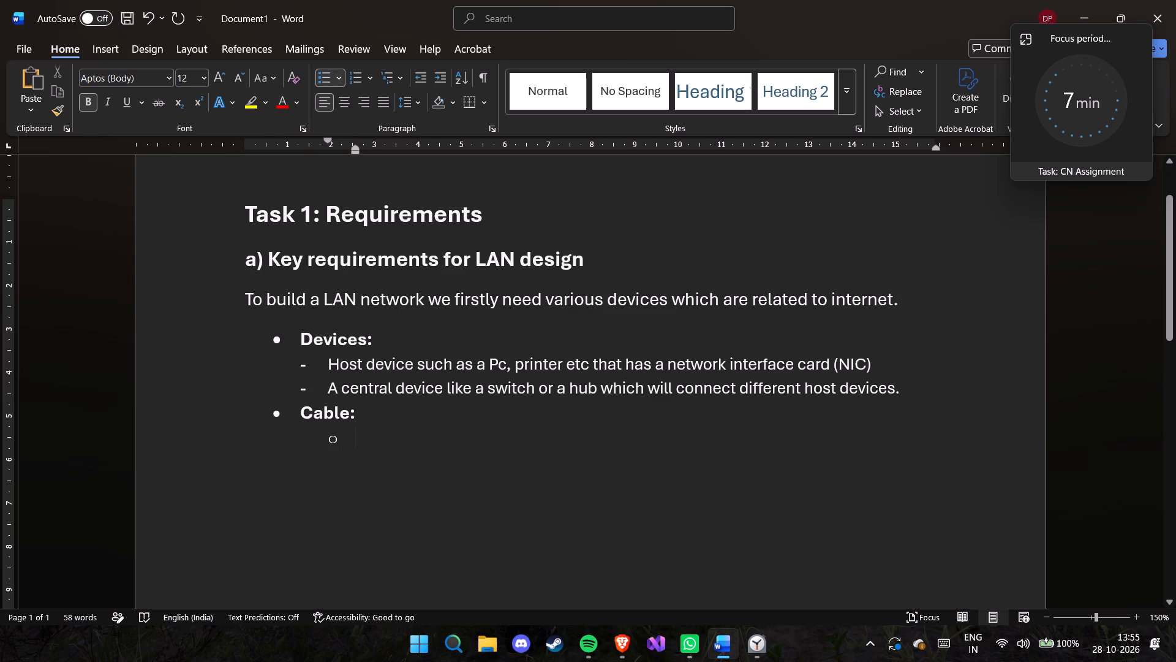
pyautogui.hotkey('ctrl', 'v')
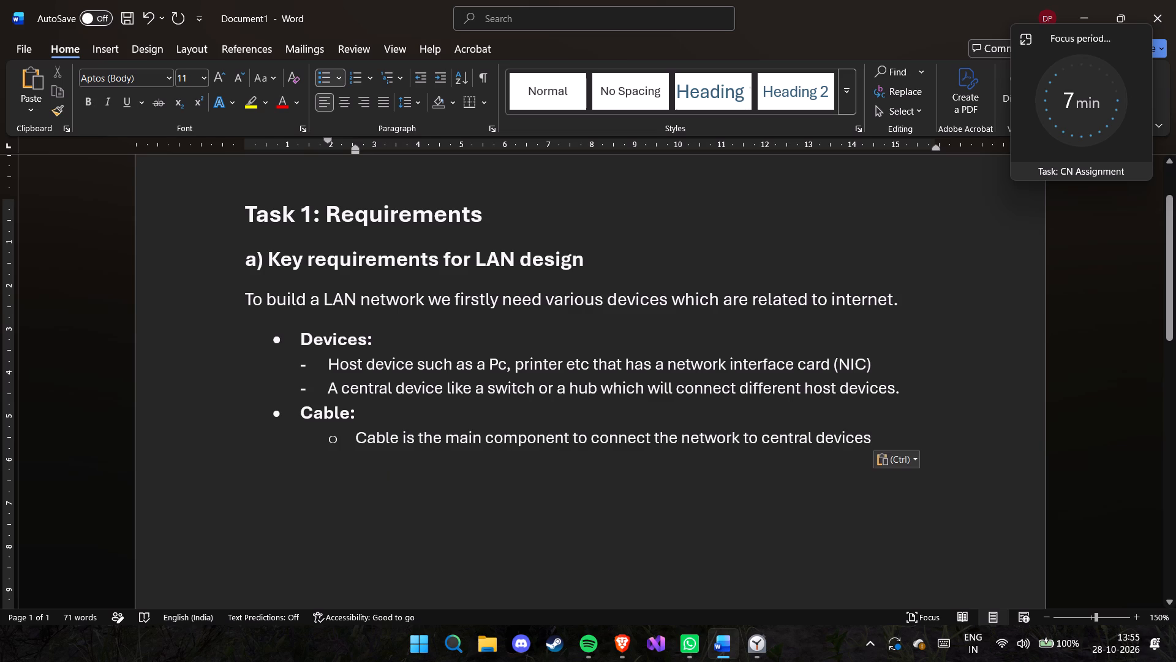
pyautogui.press('Return')
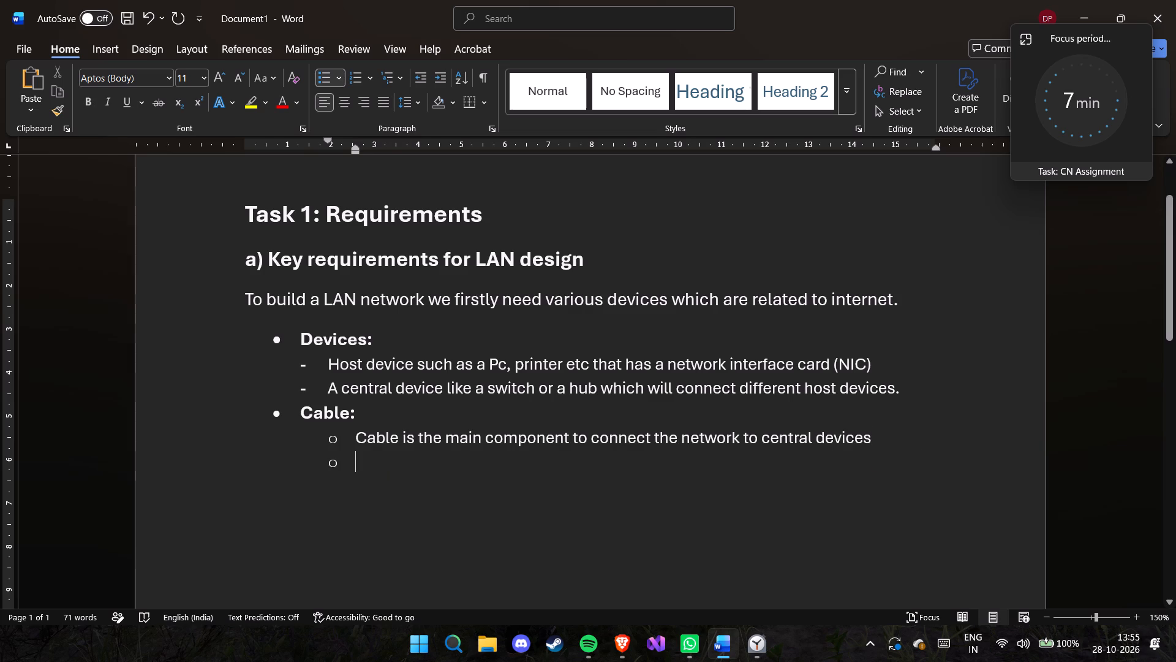
# Switch to Brave, search Google for "use of cable in LAN" and look through the results for what the cable does.
pyautogui.hotkey('alt', 'Tab')
pyautogui.click(704, 0)
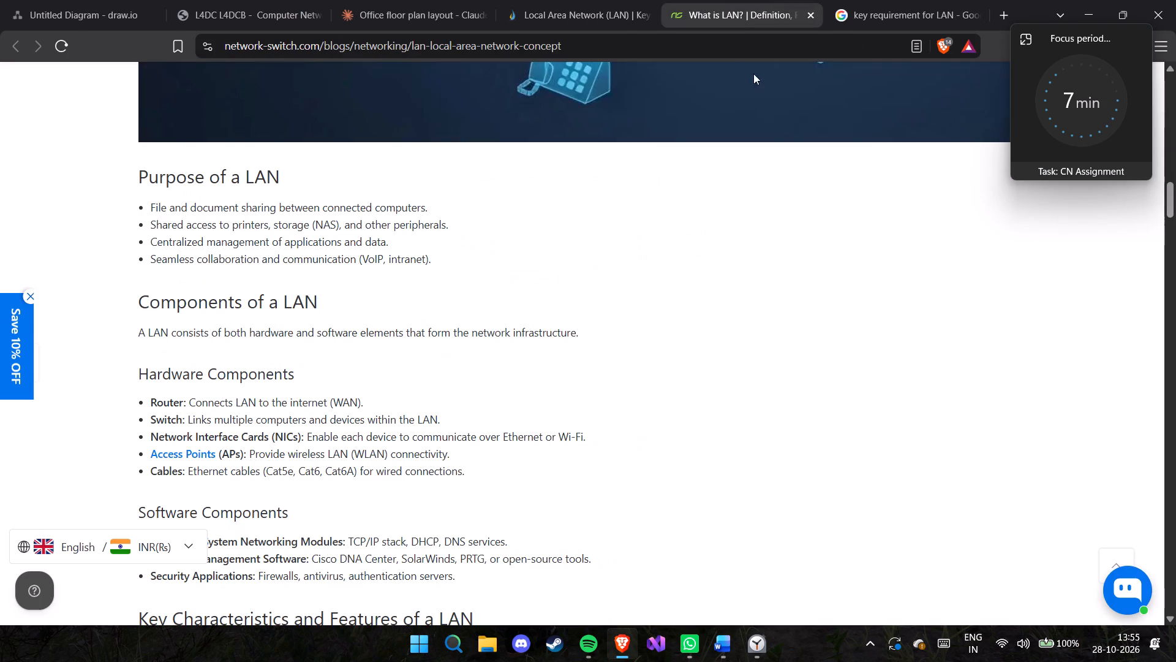
pyautogui.click(720, 51)
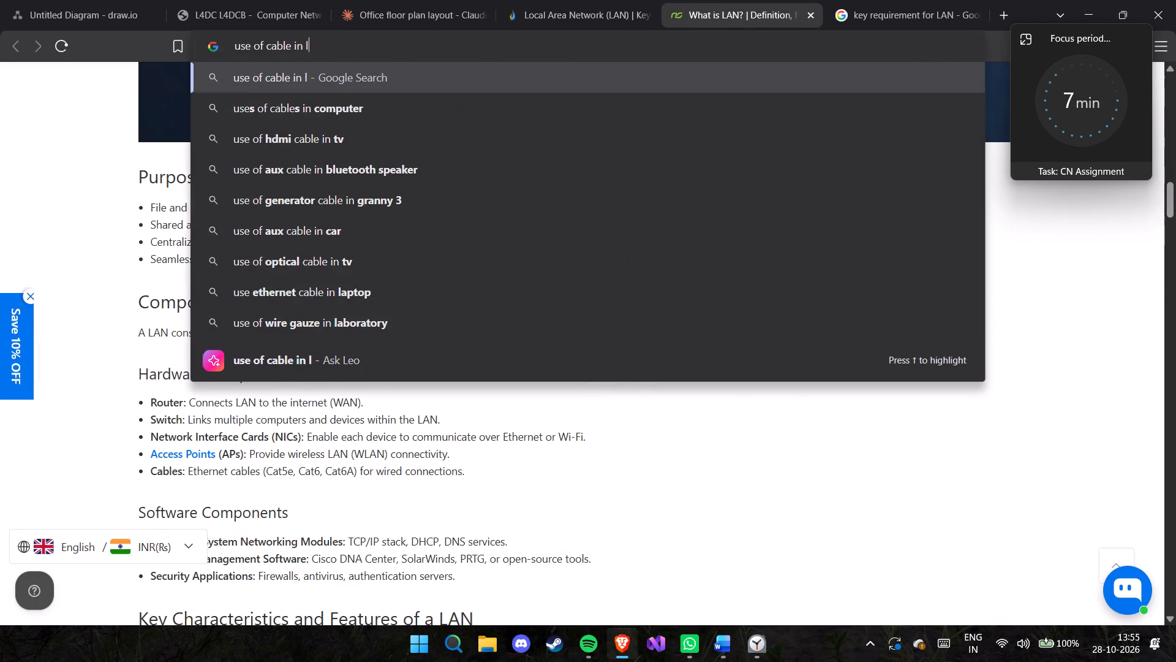
pyautogui.press('n')
pyautogui.press('BackSpace')
pyautogui.press('BackSpace')
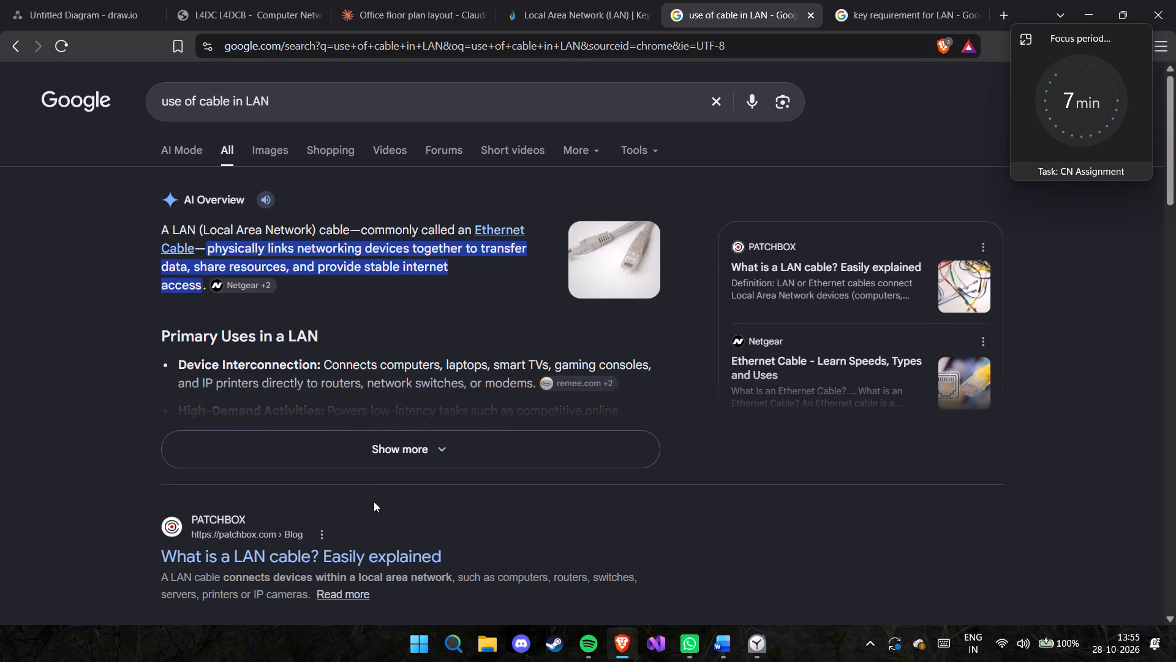
pyautogui.scroll(-1, 374, 501)
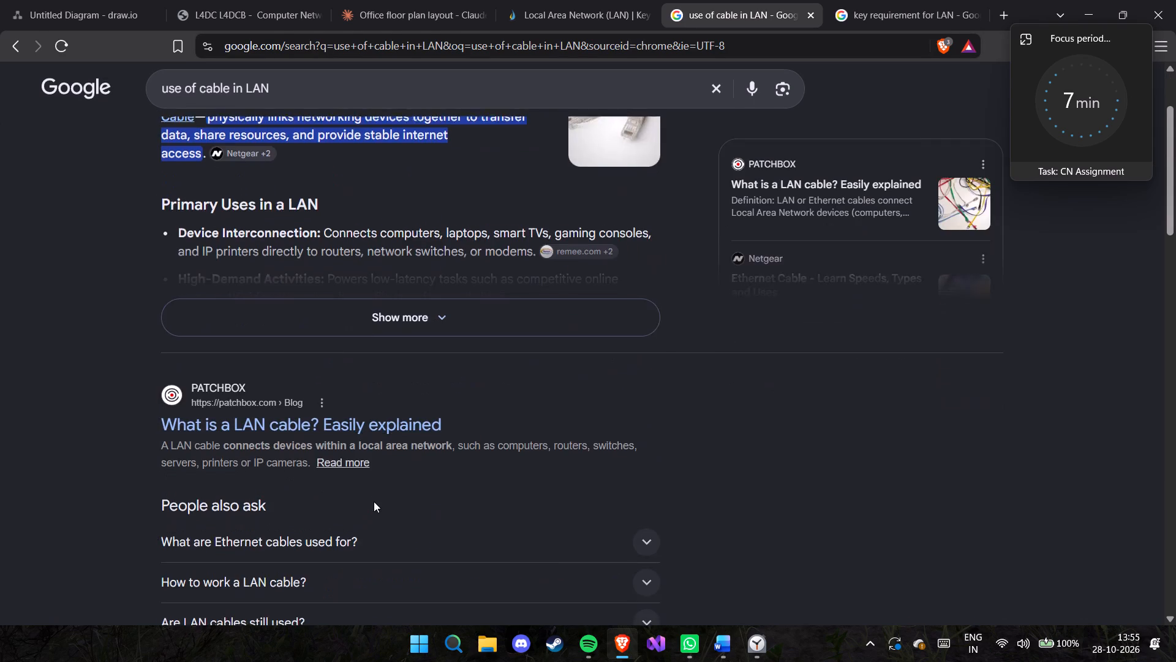
pyautogui.scroll(-1, 374, 501)
pyautogui.hotkey('alt', 'Tab')
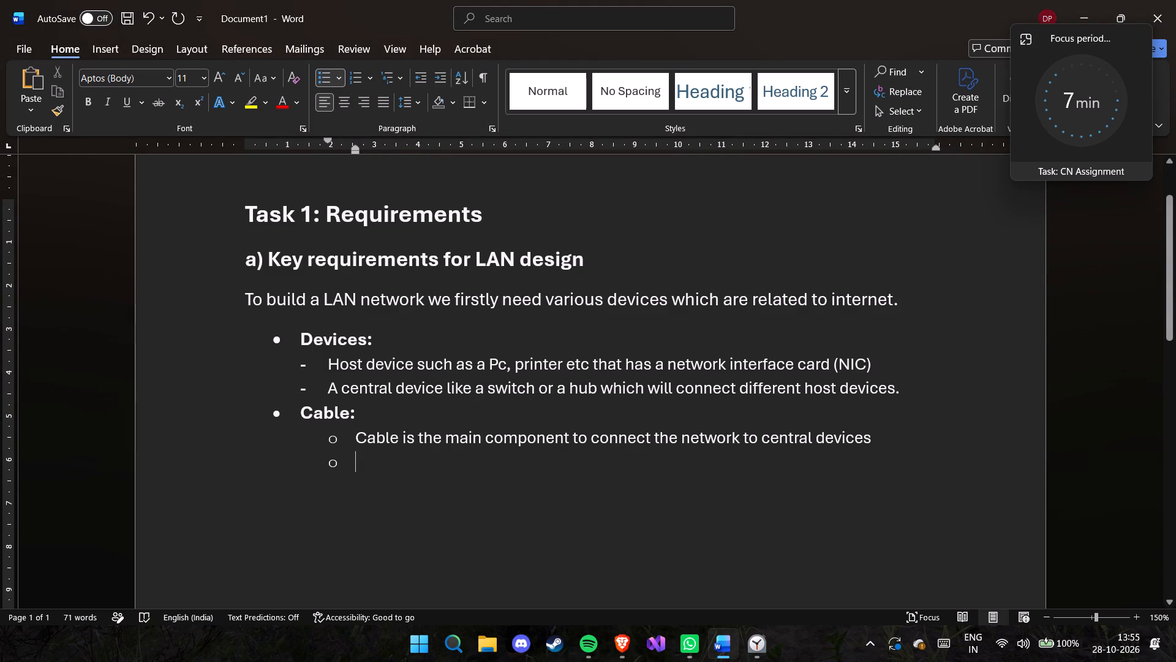
# In Word, replace the end of the first Cable sub-item so it reads "Cable is the main component for connection".
pyautogui.moveTo(574, 439); pyautogui.dragTo(888, 439)
pyautogui.press('BackSpace')
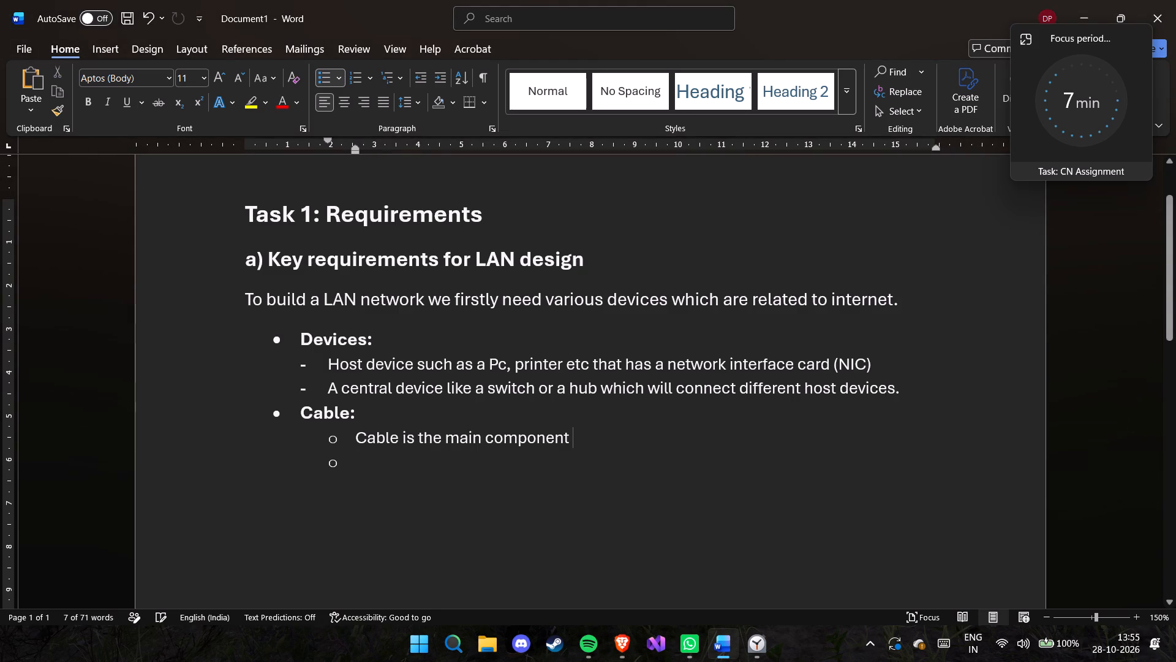
pyautogui.write('for connecttion')
pyautogui.press('space')
pyautogui.press('Return')
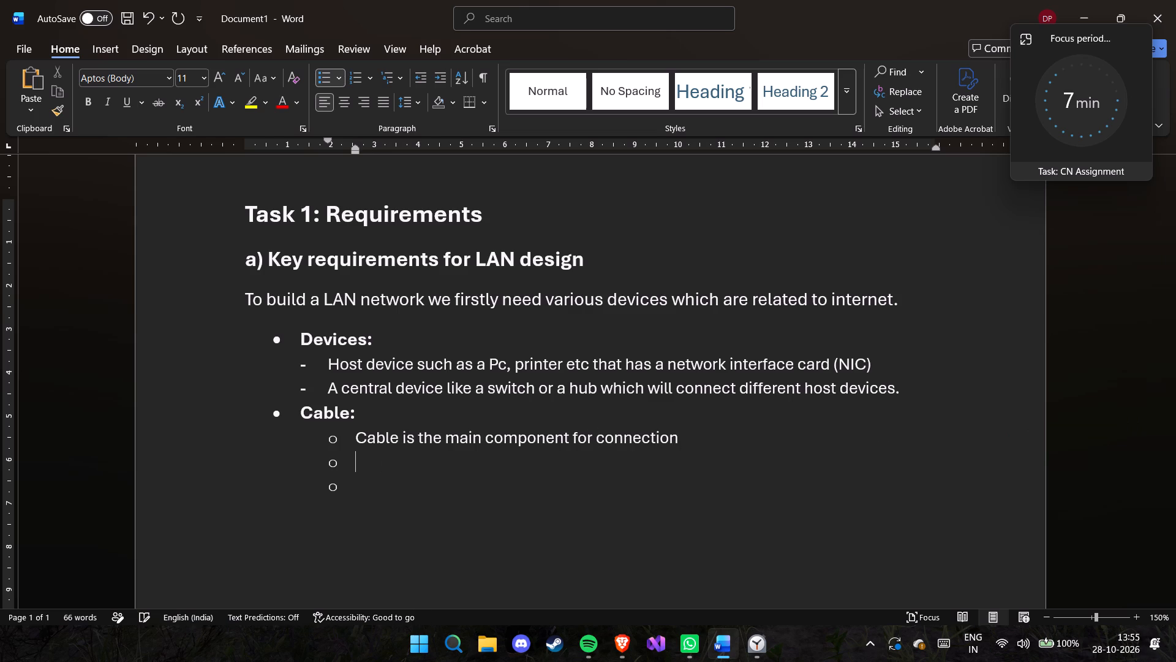
pyautogui.press('BackSpace')
pyautogui.press('BackSpace')
pyautogui.press('BackSpace')
pyautogui.press('BackSpace')
# Begin the second Cable sub-item with "It is used to connect host devices devices to", consulting the Google overview of LAN cable uses.
pyautogui.press('Down')
pyautogui.hotkey('alt', 'Tab')
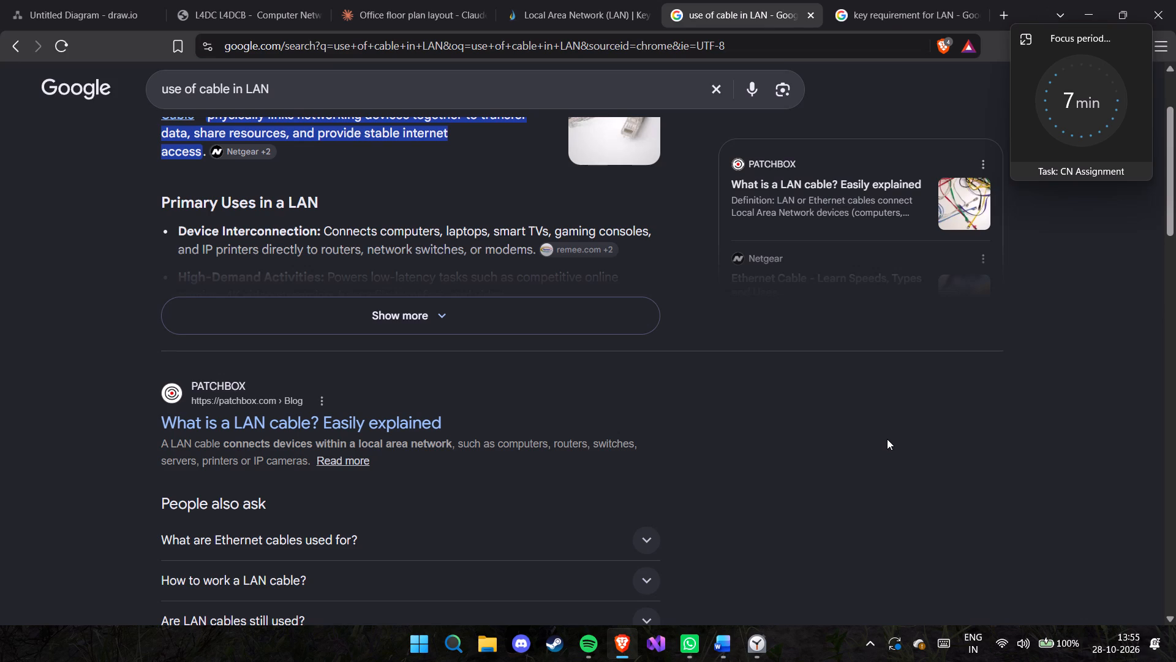
pyautogui.scroll(1, 641, 373)
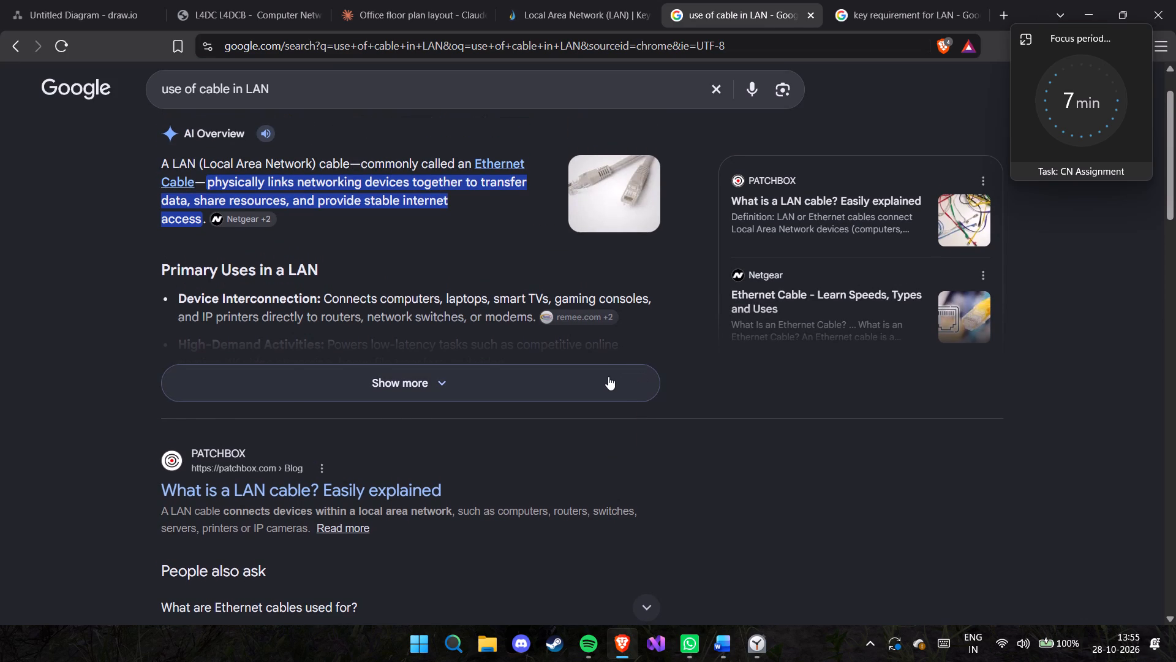
pyautogui.hotkey('alt', 'Tab')
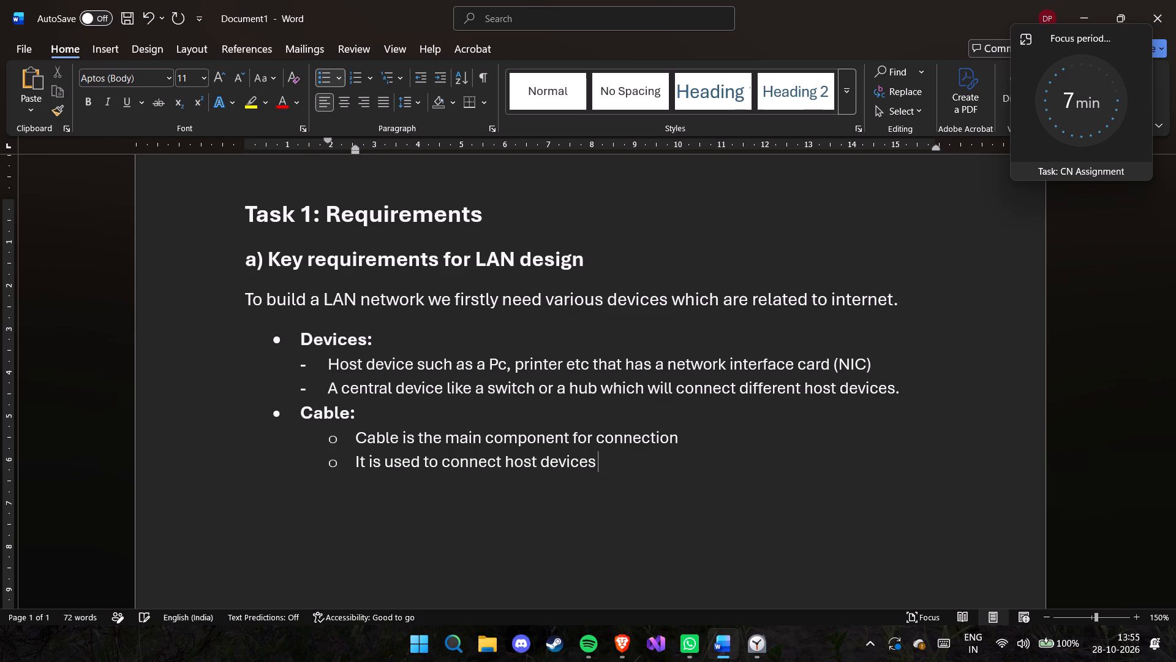
pyautogui.write('device s')
pyautogui.press('BackSpace')
pyautogui.press('BackSpace')
pyautogui.hotkey('alt', 'Tab')
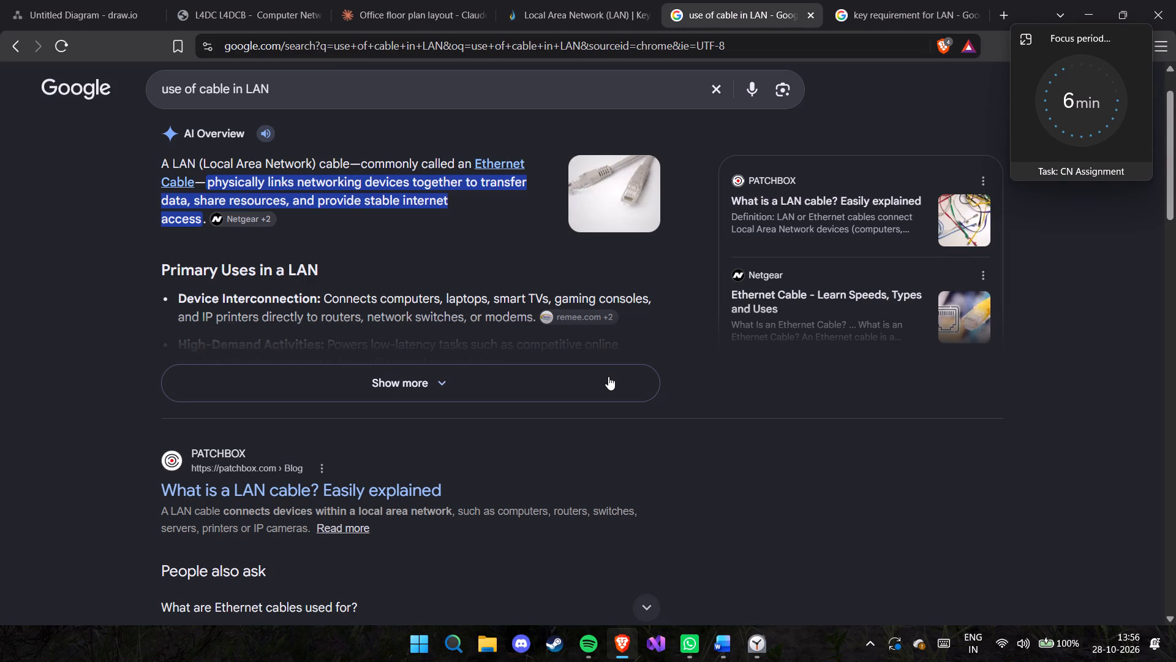
pyautogui.hotkey('alt', 'Tab')
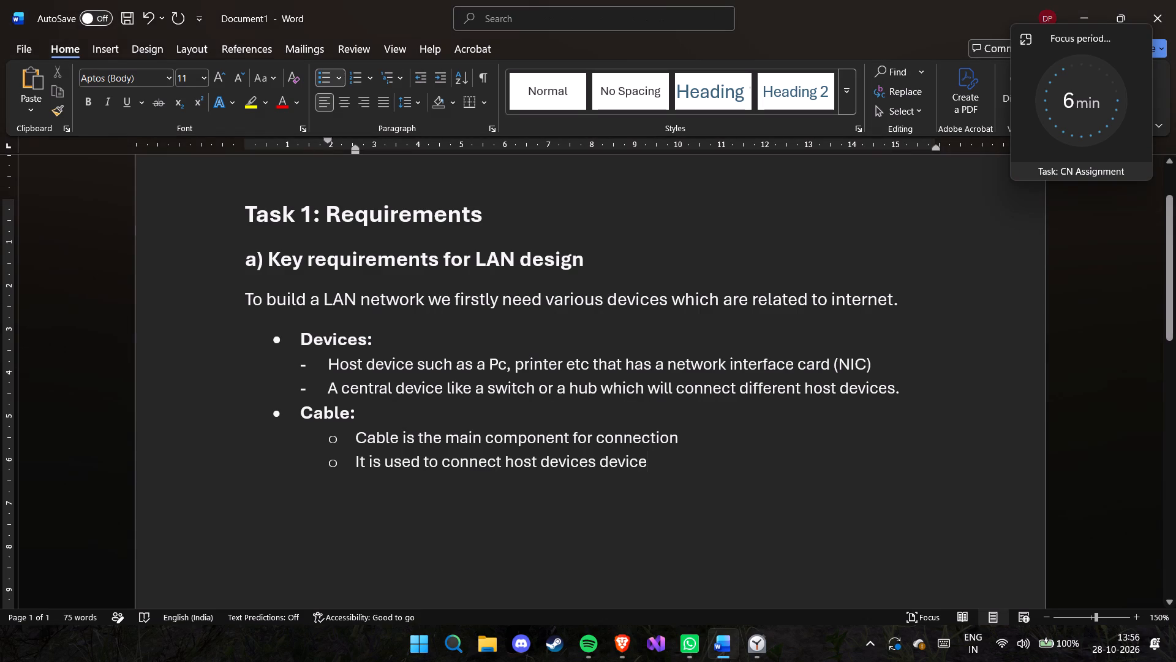
pyautogui.write('s to')
pyautogui.press('space')
# Extend the second Cable sub-item with "router, switches or etc", checking the device examples in the Google overview.
pyautogui.hotkey('alt', 'Tab')
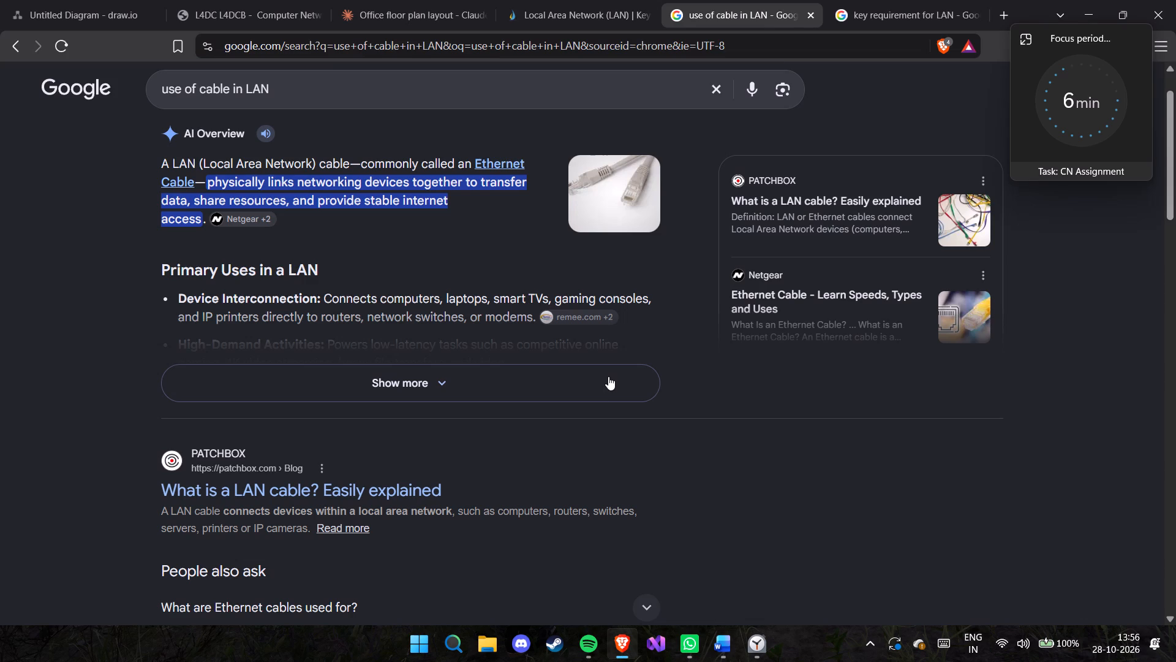
pyautogui.hotkey('alt', 'Tab')
pyautogui.write('router')
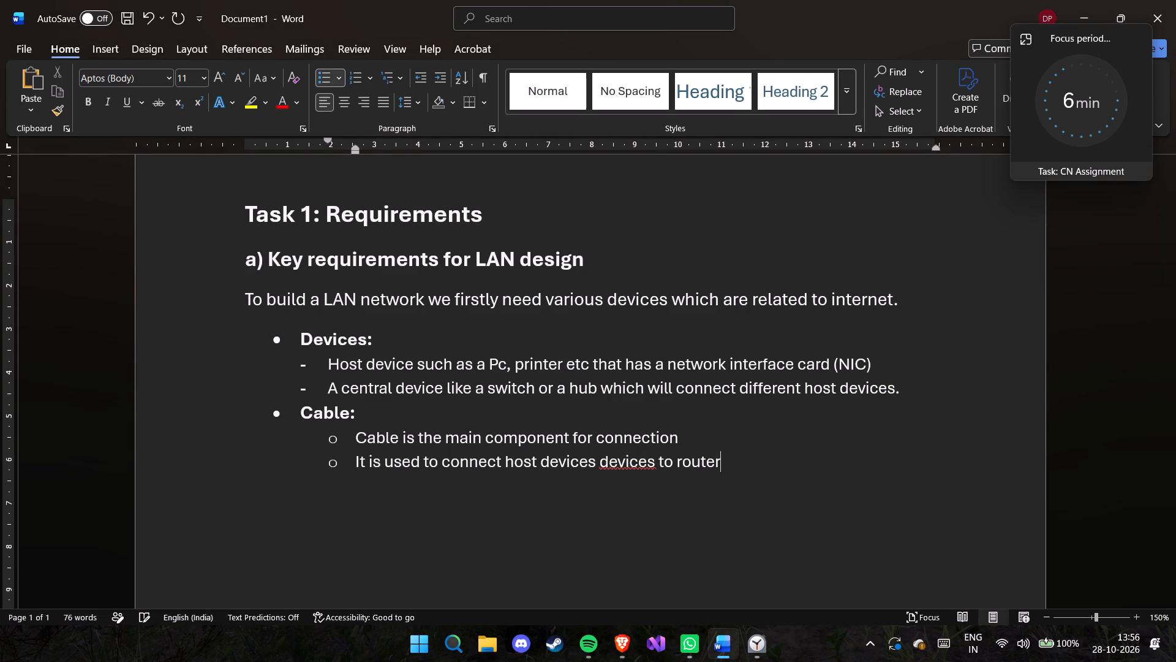
pyautogui.press('space')
pyautogui.press('BackSpace')
pyautogui.write(', se')
pyautogui.press('BackSpace')
pyautogui.write('witches s')
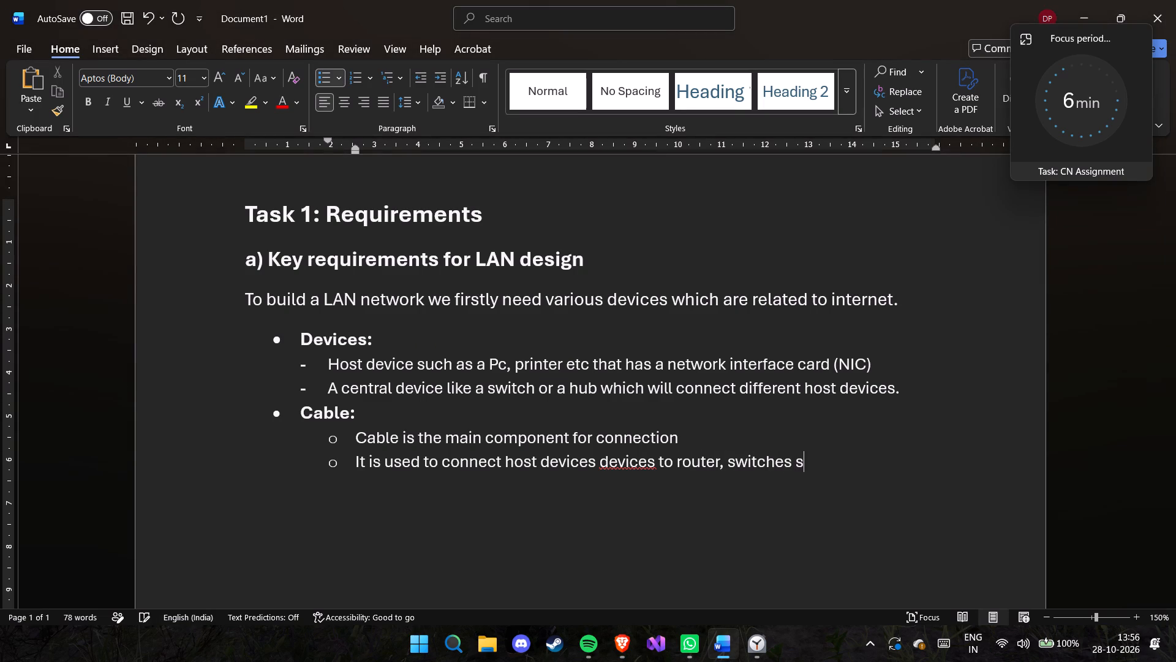
pyautogui.press('BackSpace')
pyautogui.press('BackSpace')
pyautogui.press('space')
pyautogui.write('o')
pyautogui.press('space')
pyautogui.press('BackSpace')
pyautogui.write('r')
pyautogui.press('space')
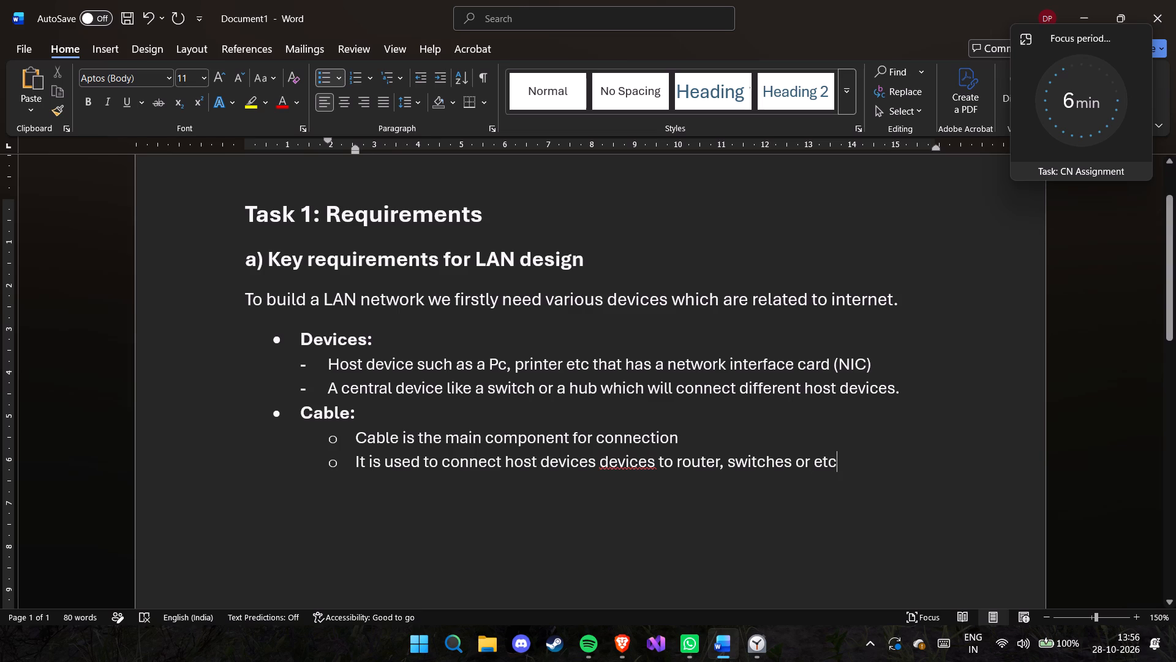
# Delete the repeated word "devices" from the second Cable sub-item and end its sentence with a full stop.
pyautogui.click(650, 464)
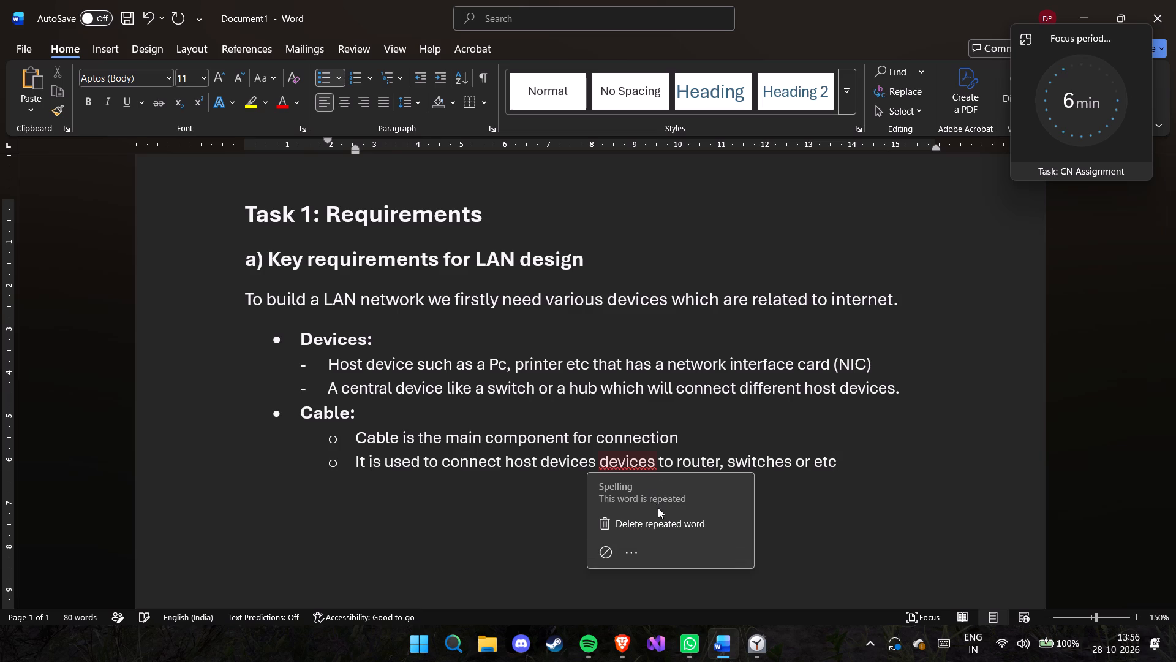
pyautogui.click(664, 519)
pyautogui.click(807, 460)
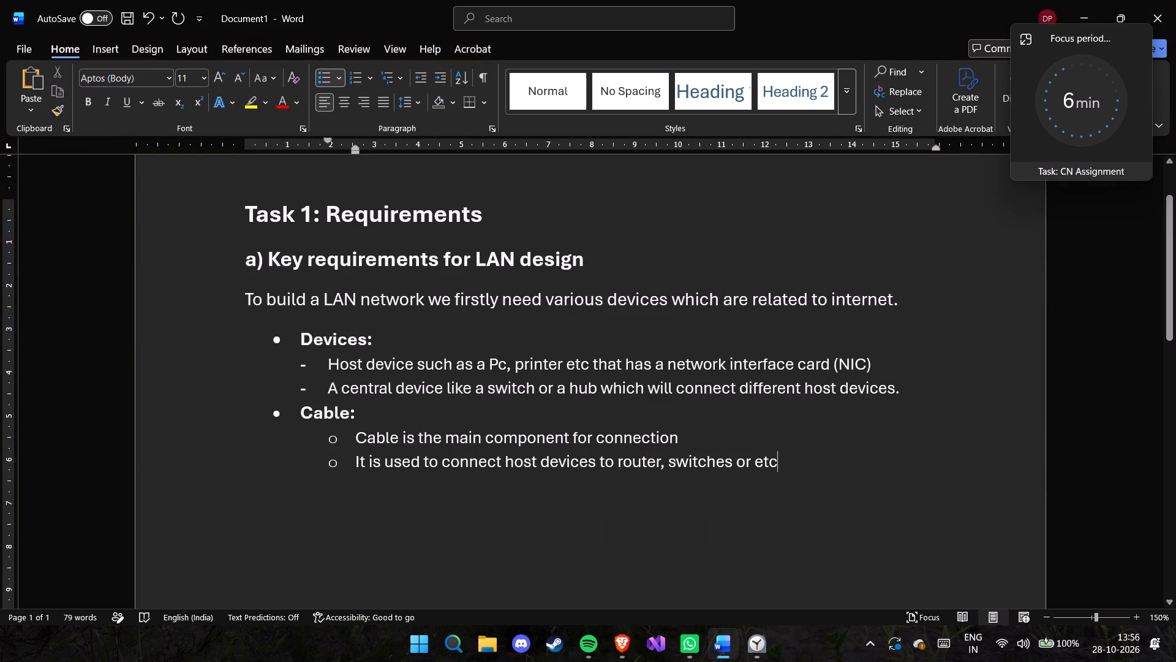
pyautogui.write('.')
pyautogui.press('space')
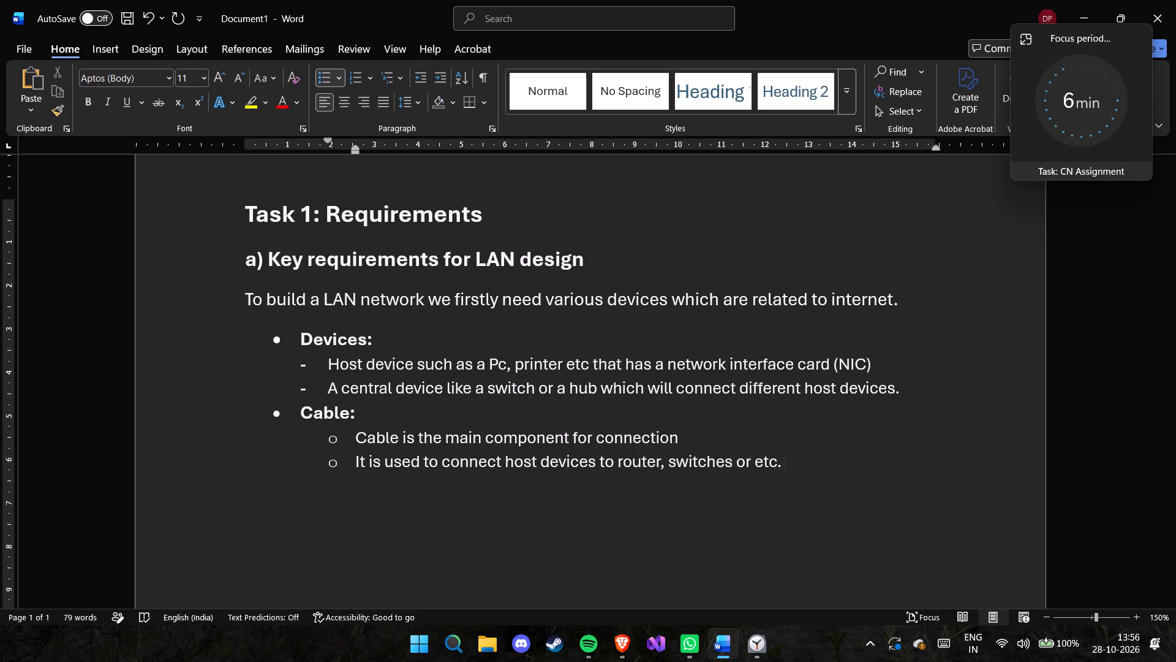
# Cut the two dashed sub-items on host and central devices and paste them into a new hollow-bullet sub-item beneath "Devices:".
pyautogui.moveTo(329, 363); pyautogui.dragTo(741, 416)
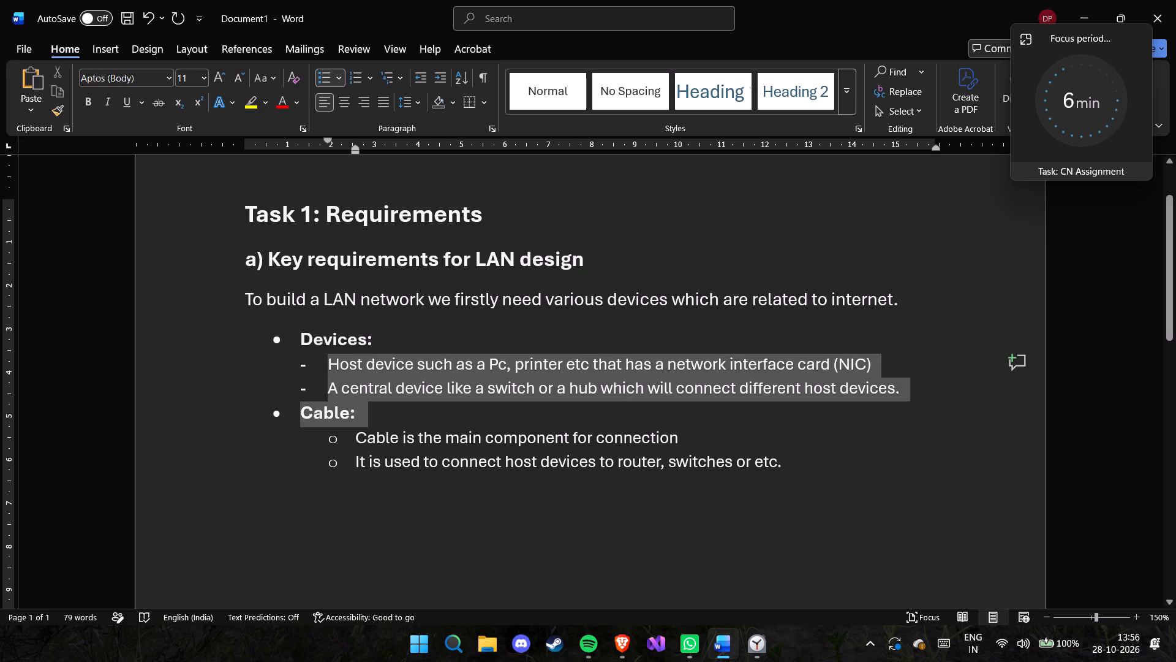
pyautogui.moveTo(741, 416); pyautogui.dragTo(903, 396)
pyautogui.hotkey('ctrl', 'x')
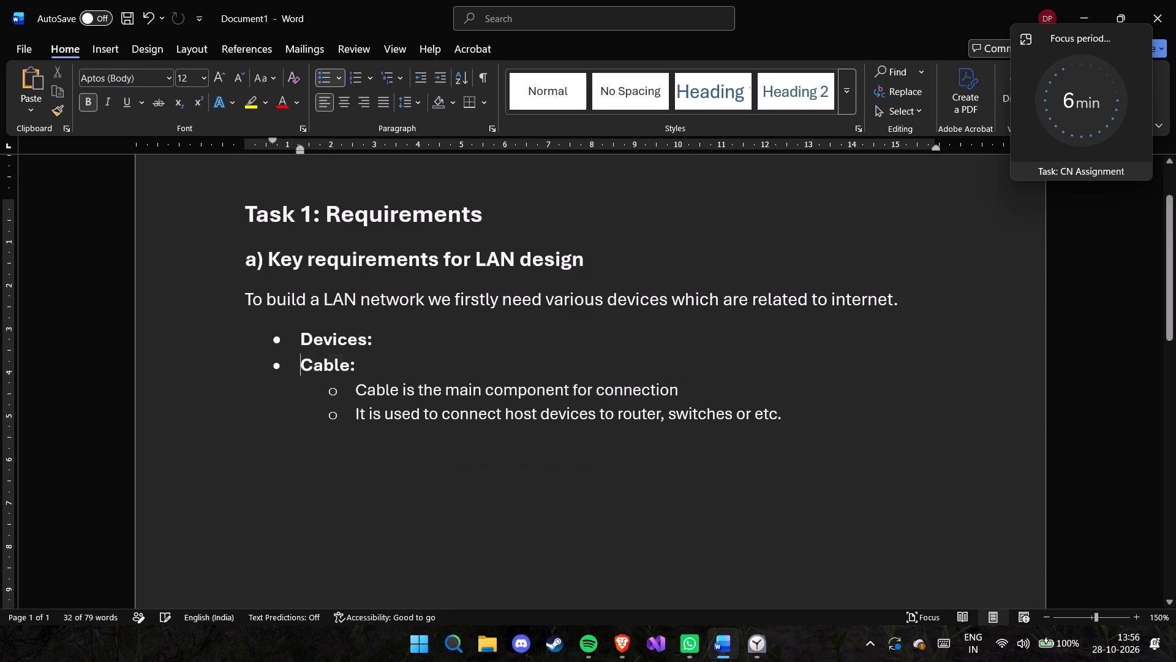
pyautogui.press('Up')
pyautogui.hotkey('ctrl', 'Right')
pyautogui.hotkey('ctrl', 'Right')
pyautogui.press('Return')
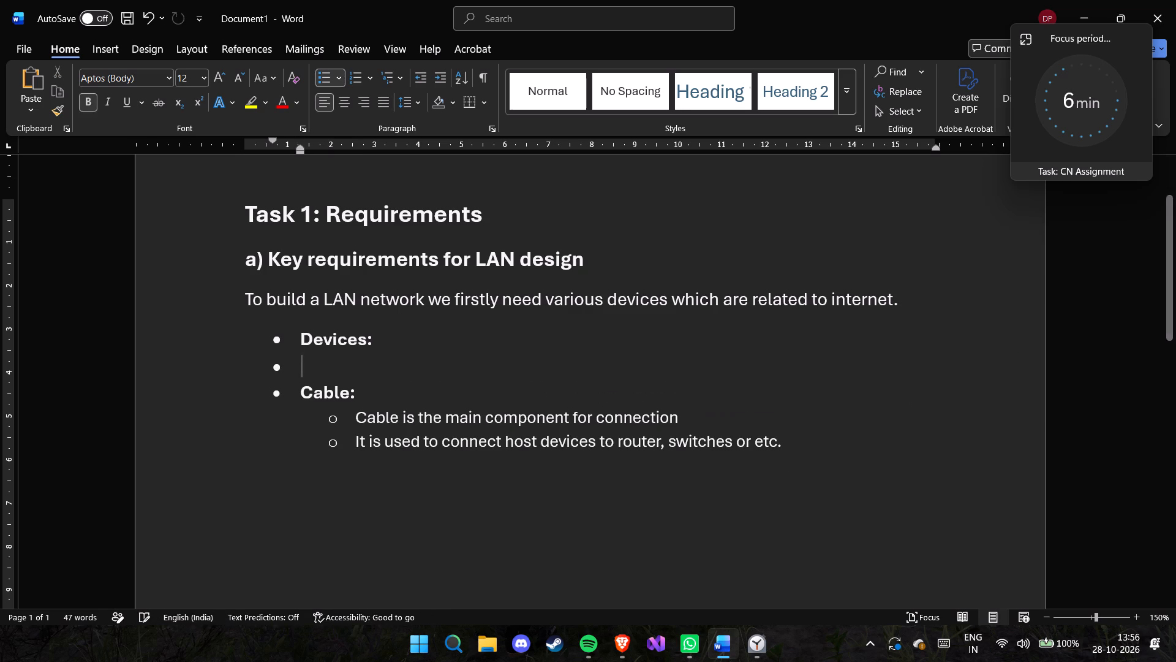
pyautogui.press('BackSpace')
pyautogui.press('BackSpace')
pyautogui.press('Tab')
pyautogui.press('BackSpace')
pyautogui.press('BackSpace')
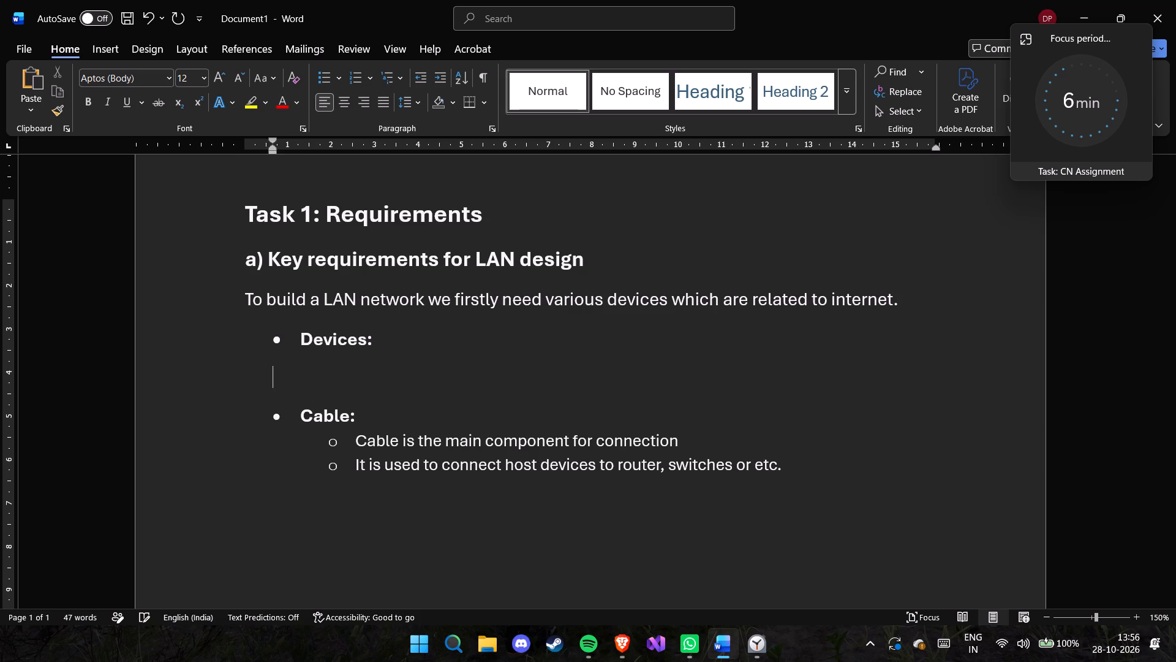
pyautogui.press('BackSpace')
pyautogui.press('Return')
pyautogui.press('Tab')
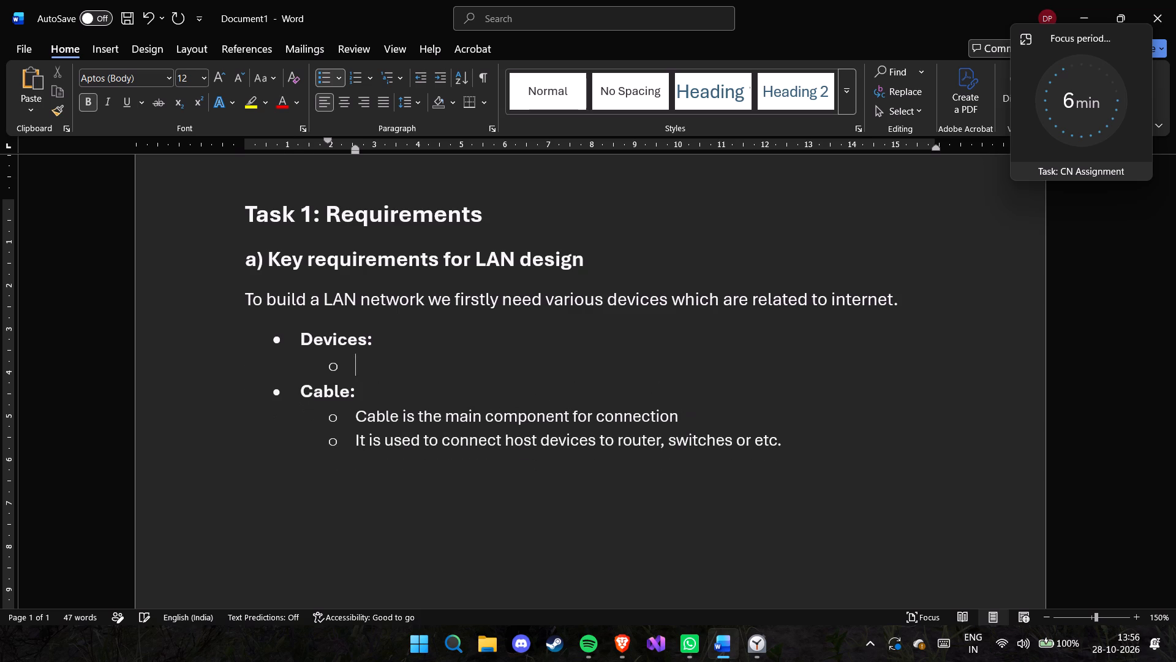
pyautogui.hotkey('ctrl', 'v')
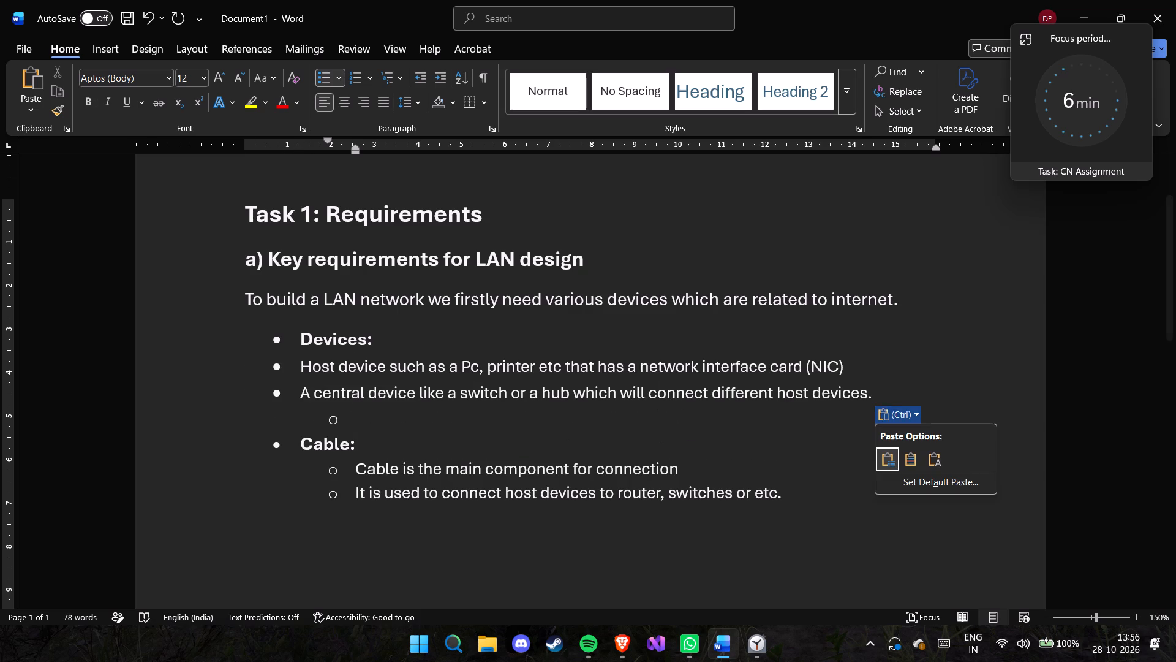
pyautogui.click(304, 368)
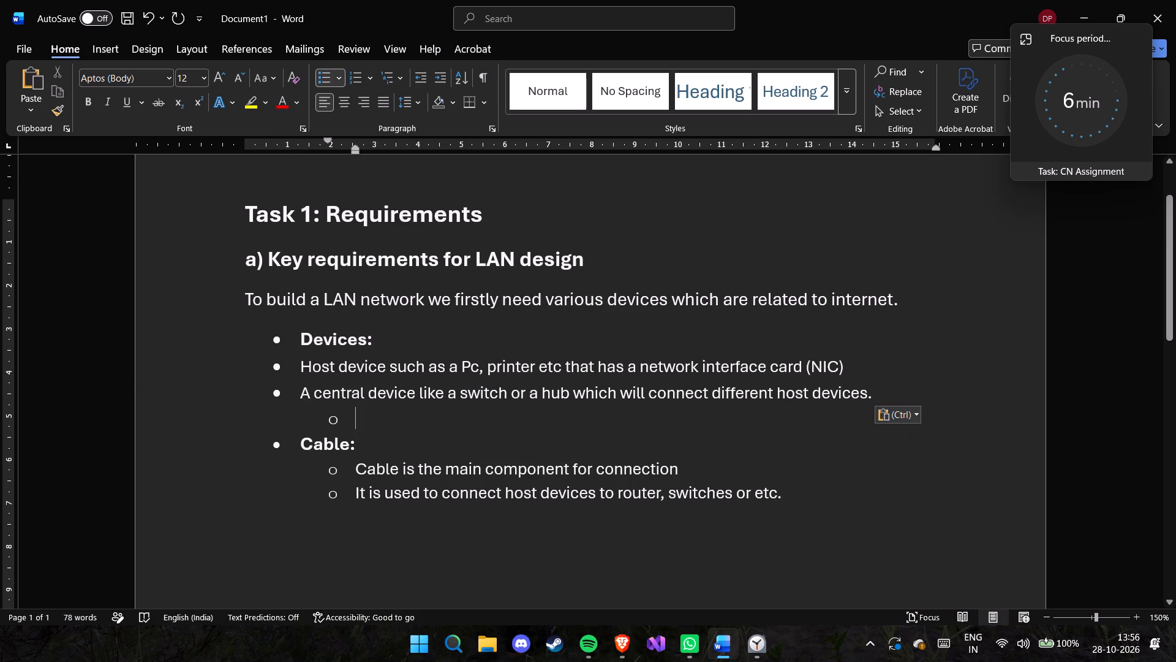
pyautogui.click(304, 368)
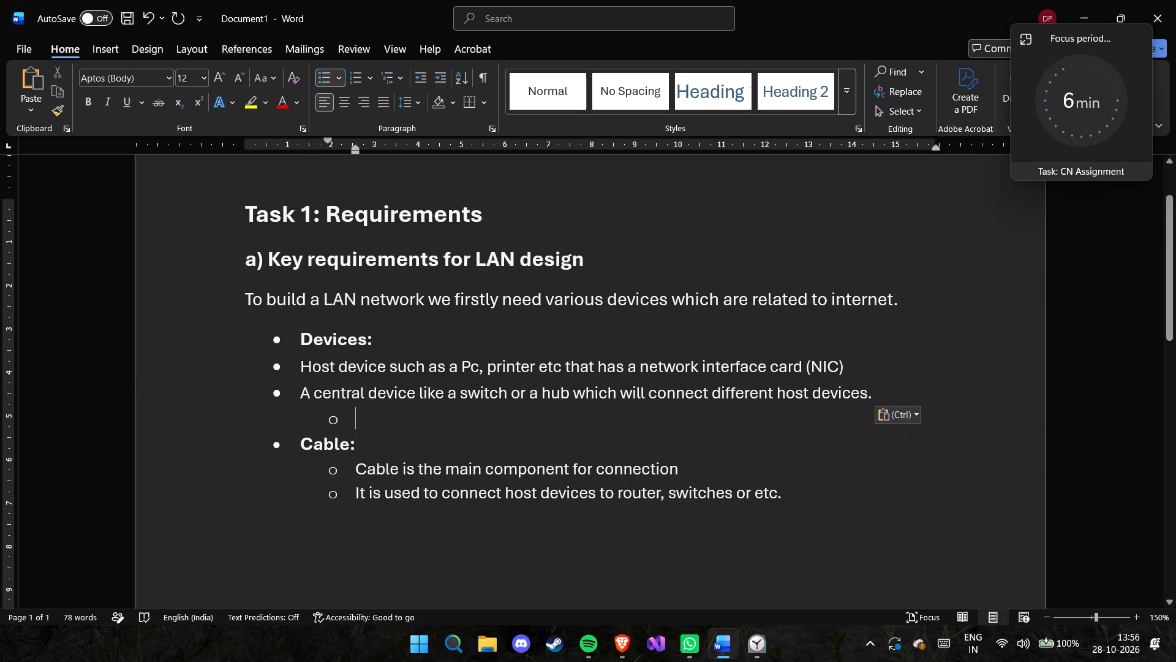